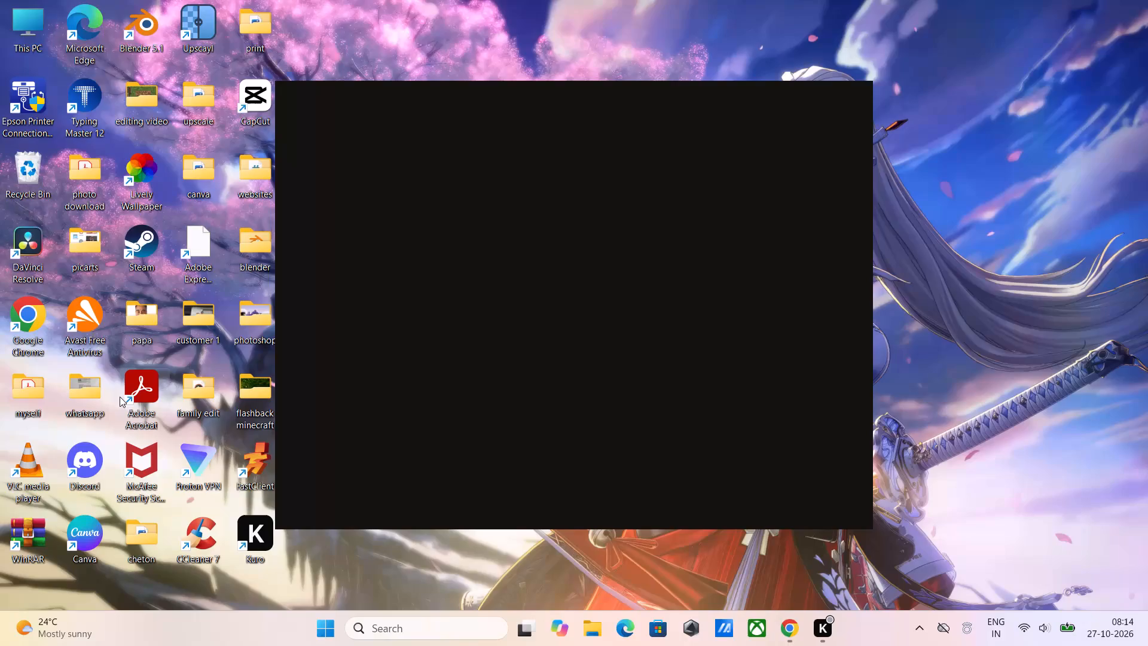
Open Canva and close the A4 design containing the photo of the singer with a guitar.
double_click(88, 529)
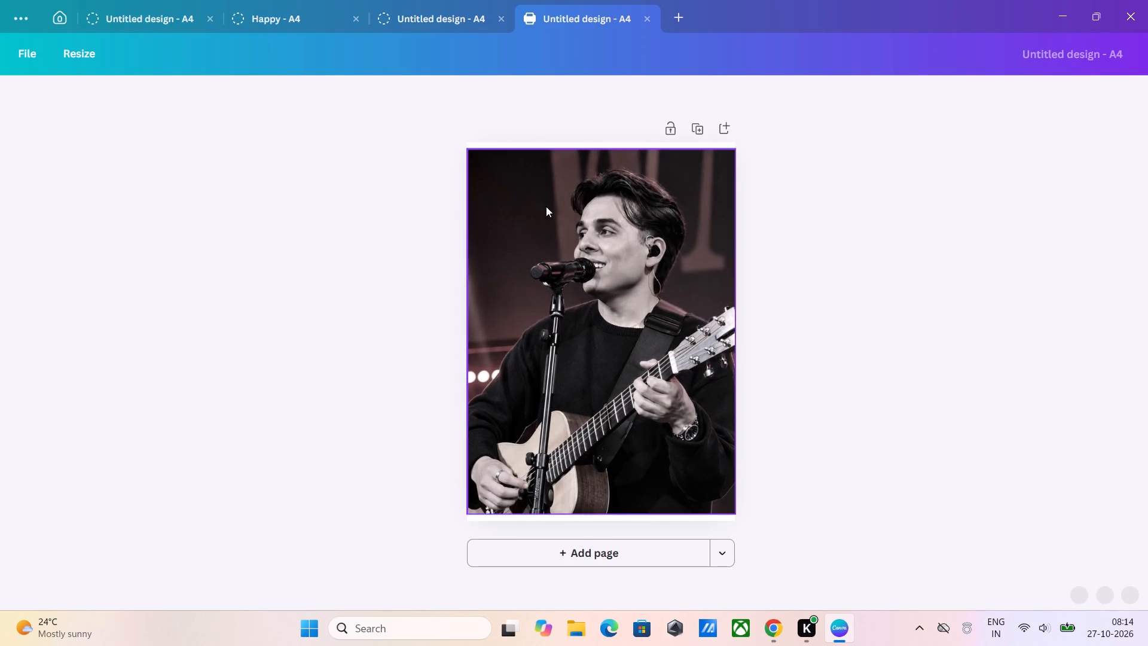
click(465, 22)
click(563, 14)
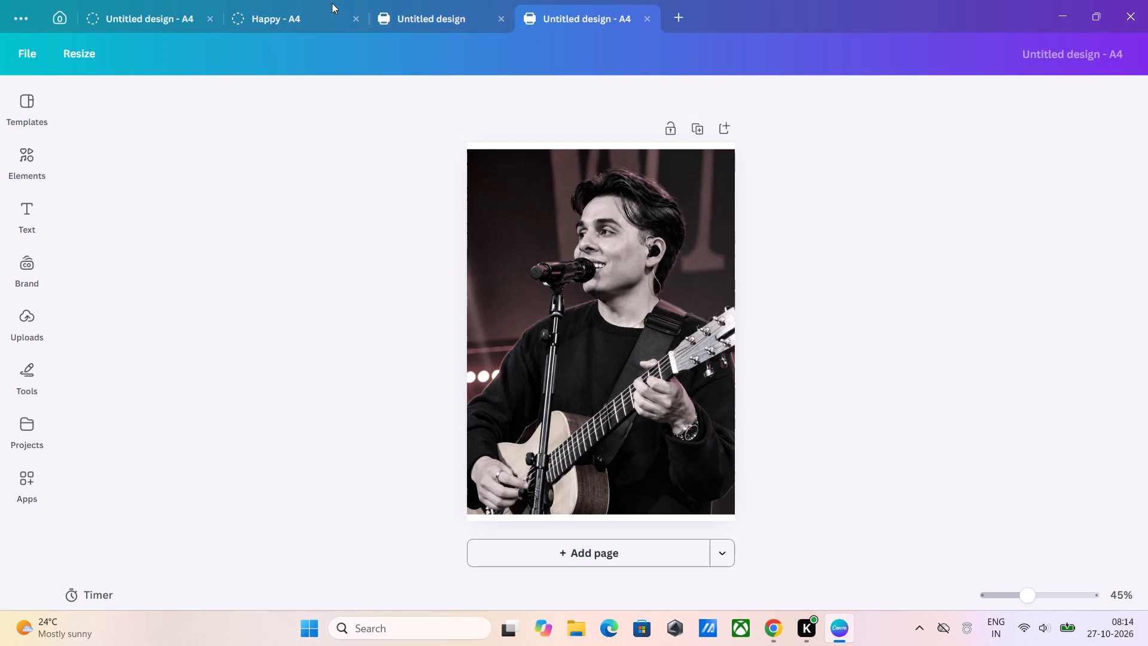
click(648, 18)
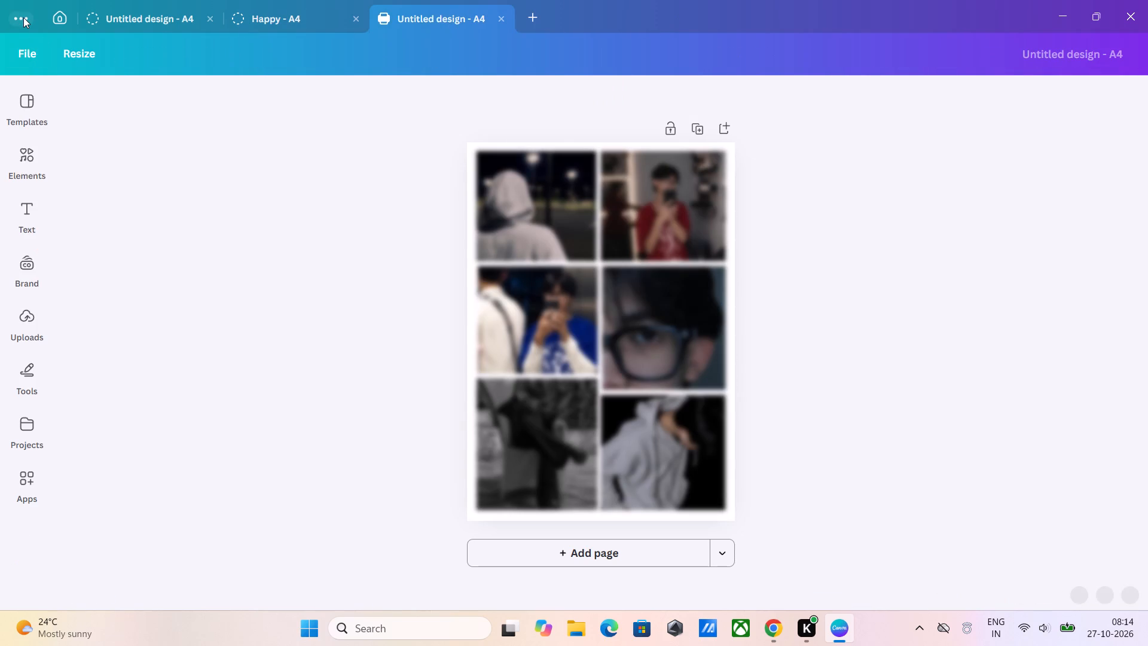
Go to the Canva home page and dismiss the free-trial offer.
click(25, 17)
click(48, 14)
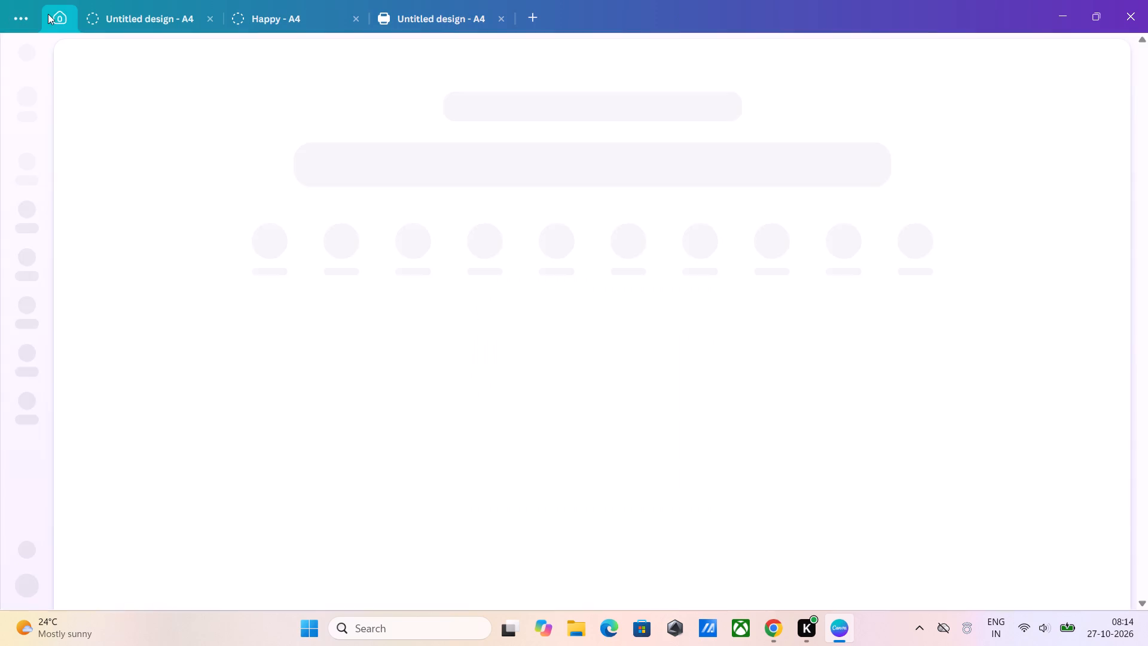
scroll(290, 359, down, 3)
click(769, 111)
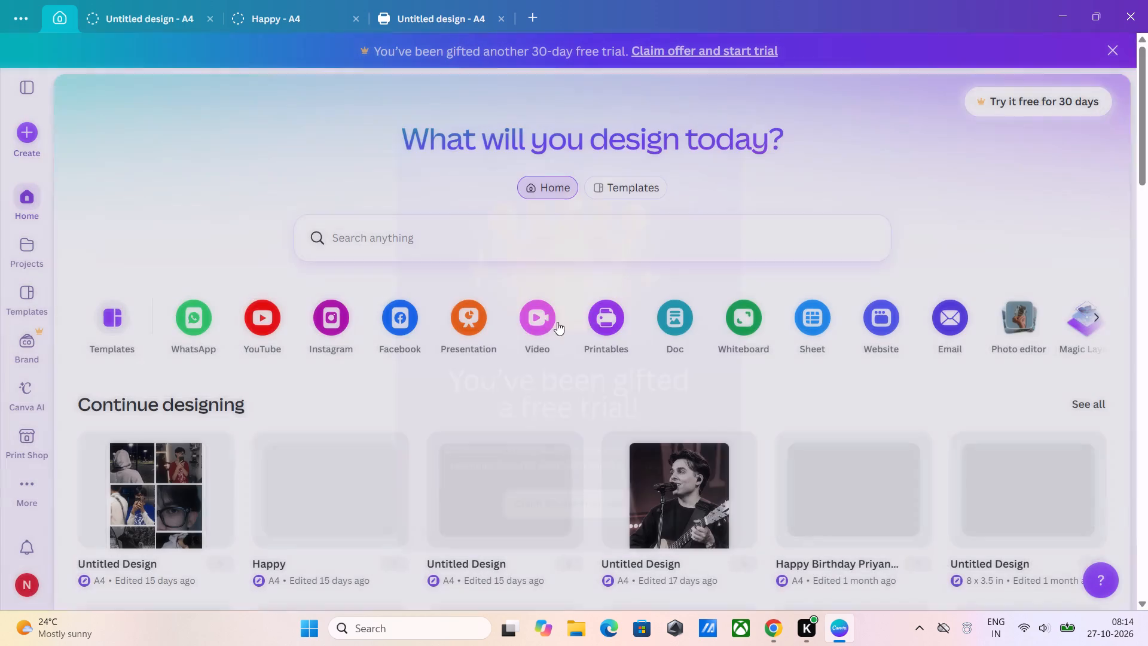
Search the design types for "a4" and create a new blank Document (A4, Portrait).
scroll(332, 387, down, 6)
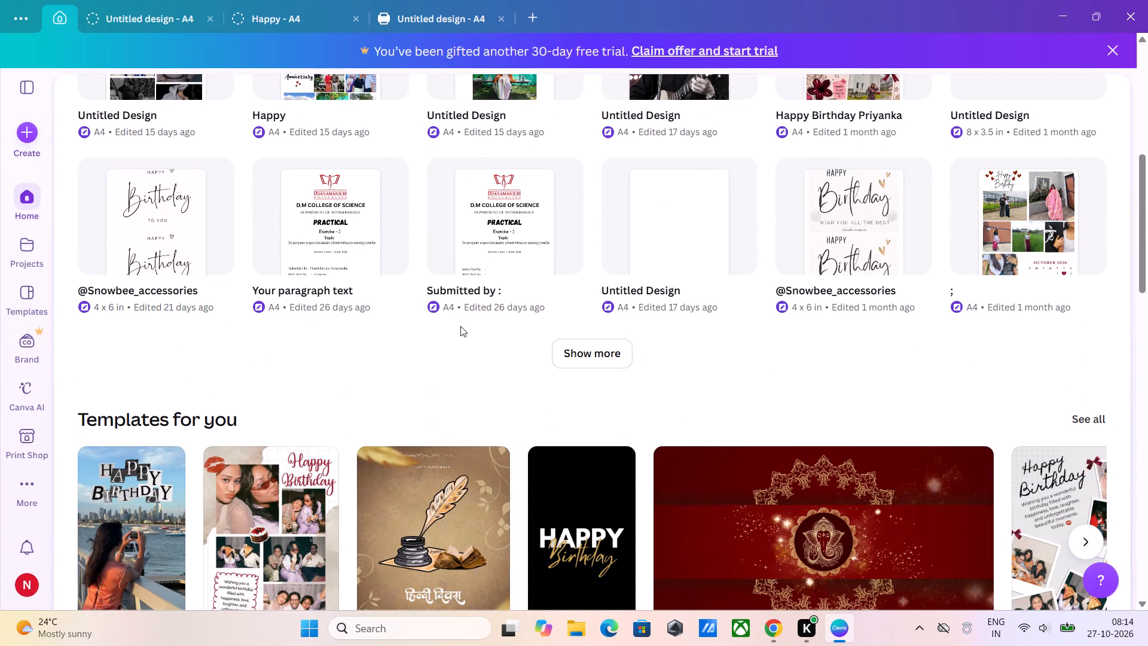
scroll(459, 326, up, 6)
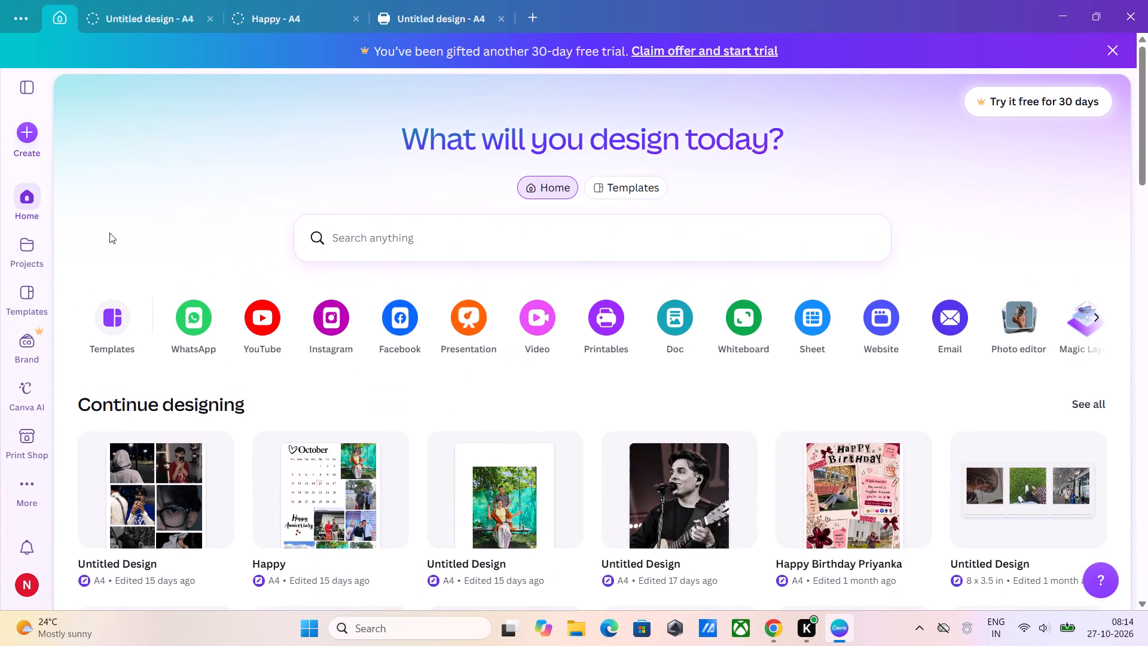
click(55, 18)
click(28, 147)
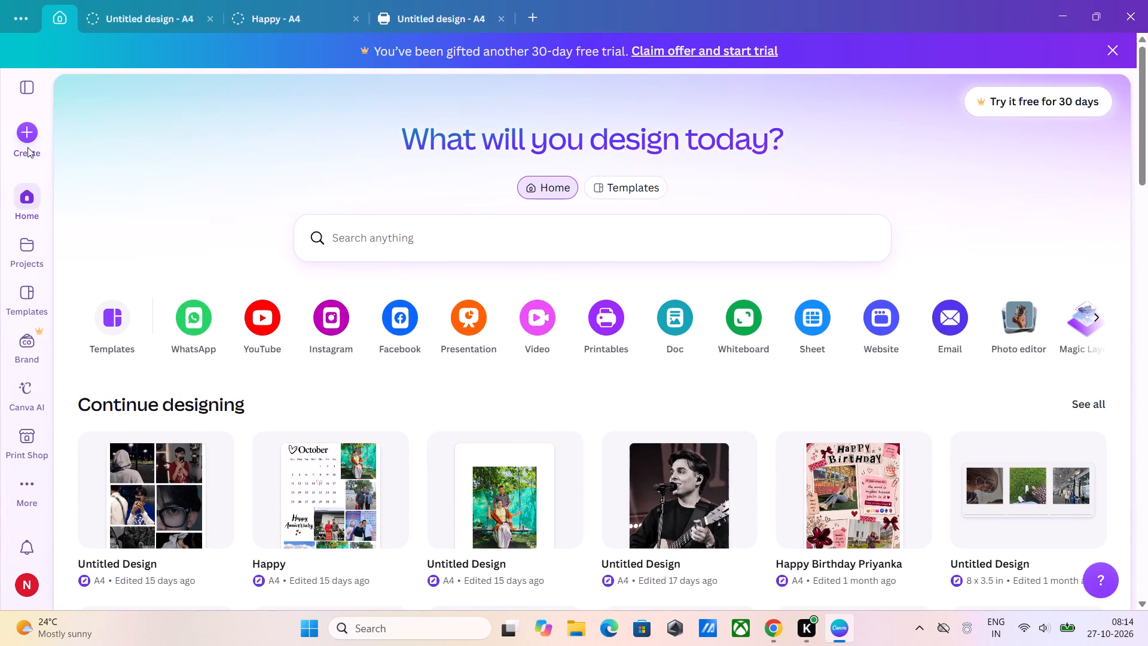
click(26, 139)
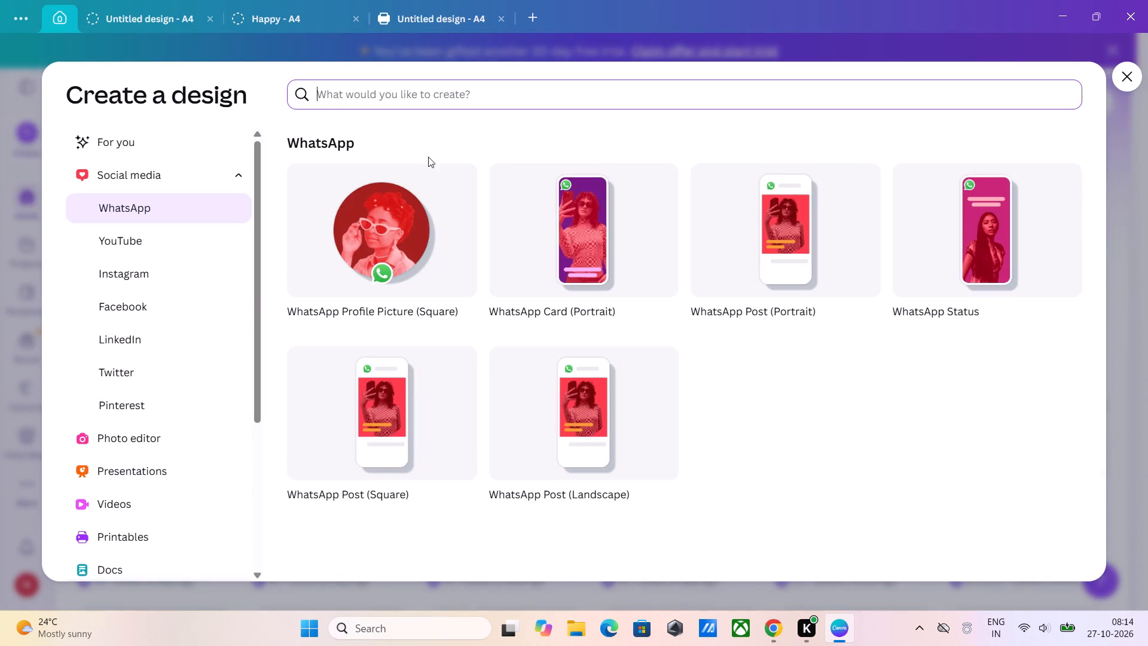
click(144, 140)
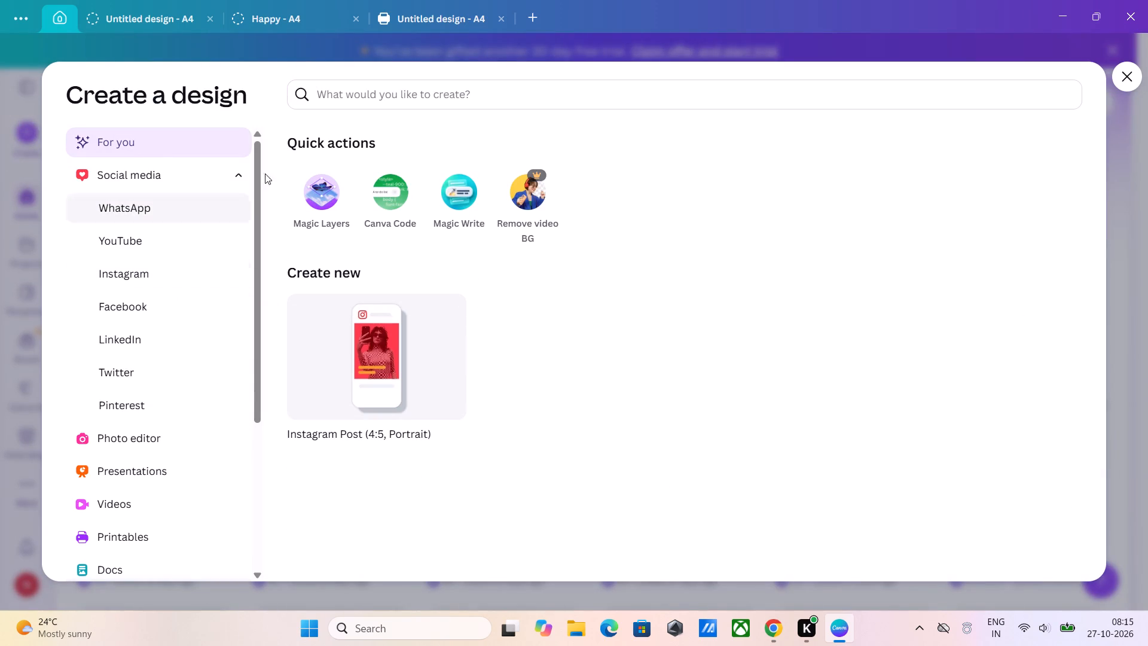
click(412, 99)
key(a)
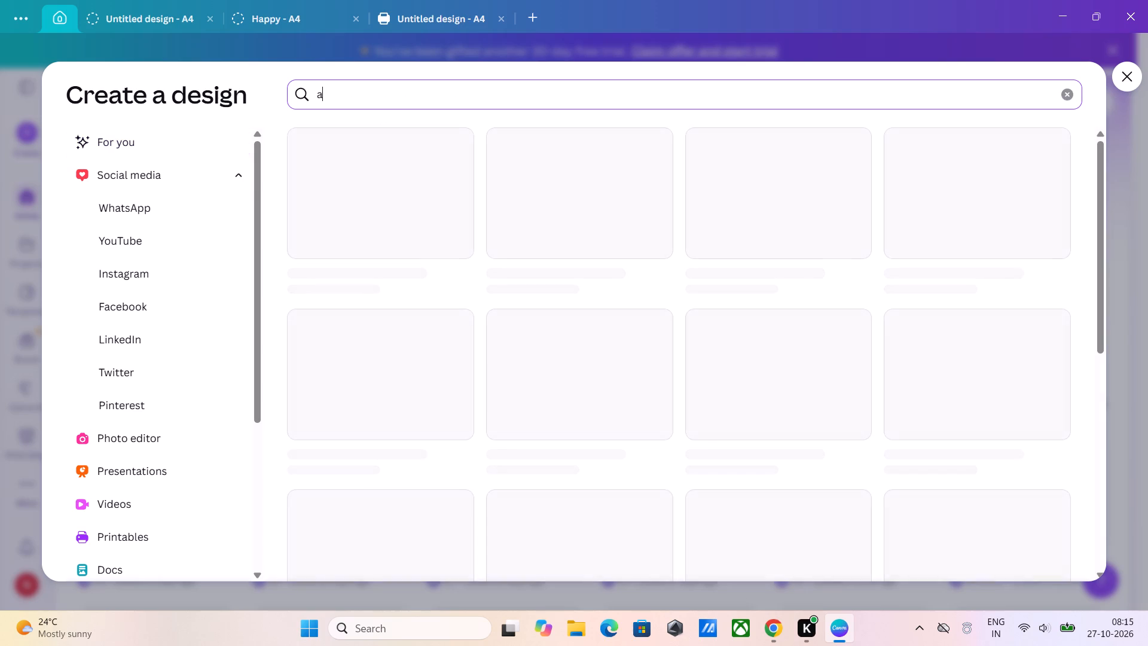
key(4)
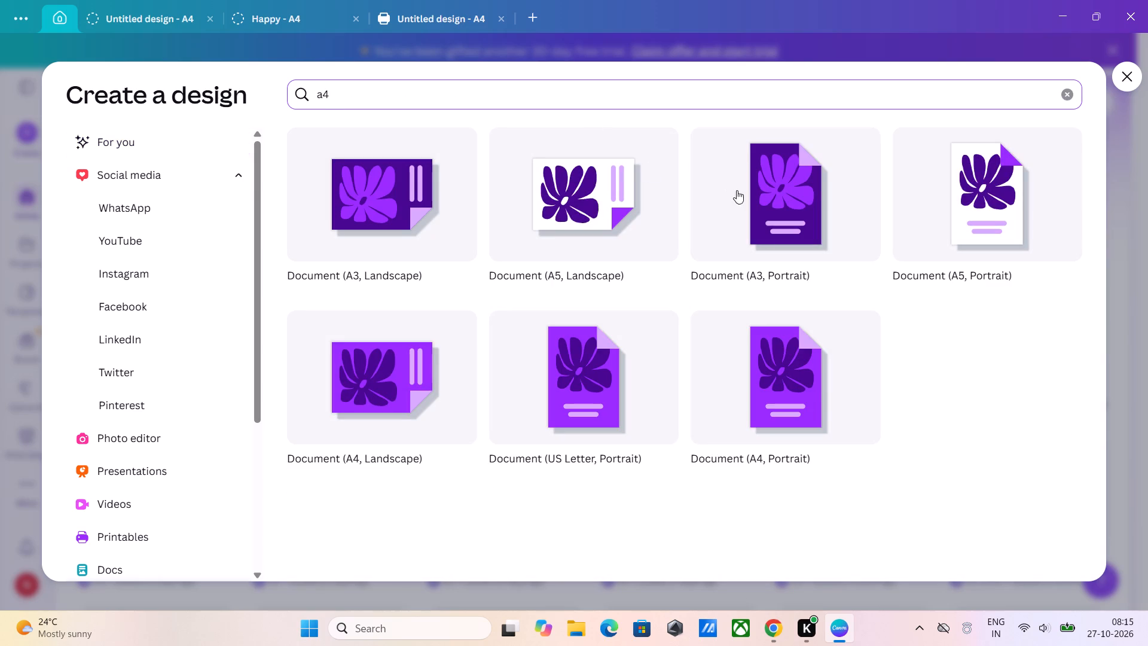
click(762, 411)
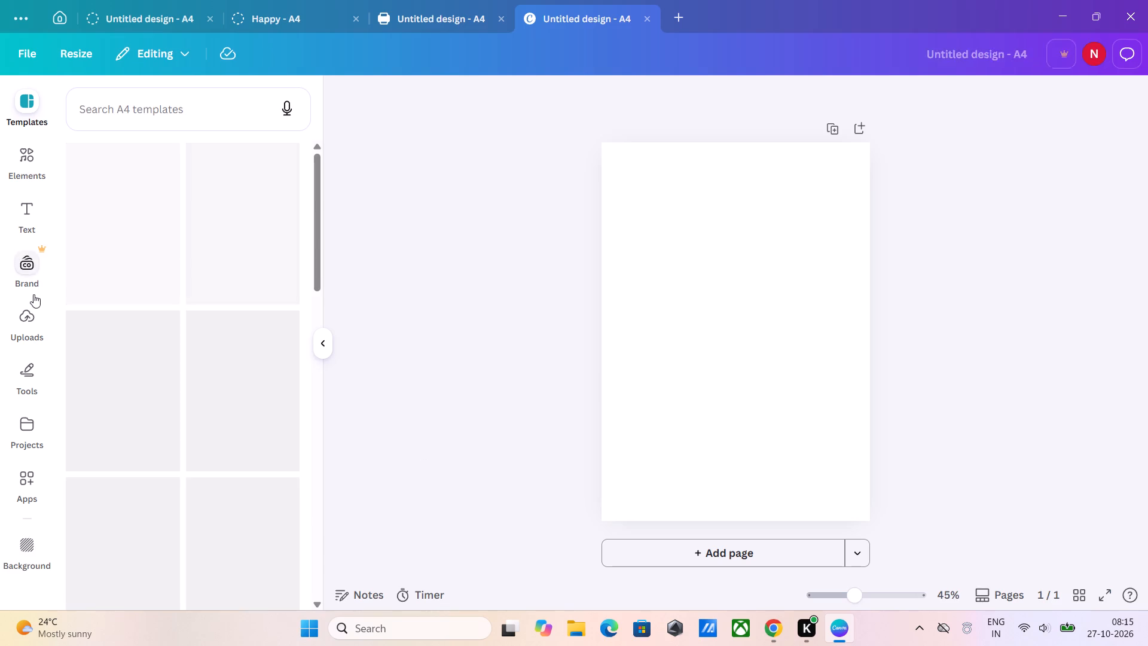
Insert the Dhanamanjuri University logo from the uploaded images and move it to the top of the blank page.
click(26, 320)
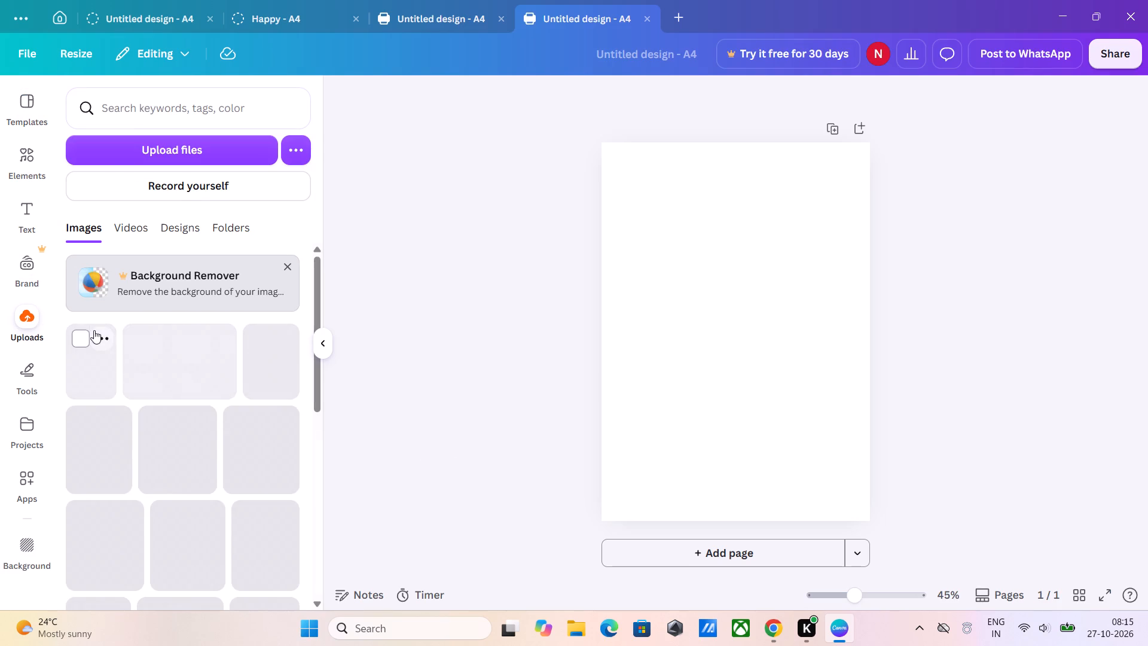
scroll(200, 369, down, 1)
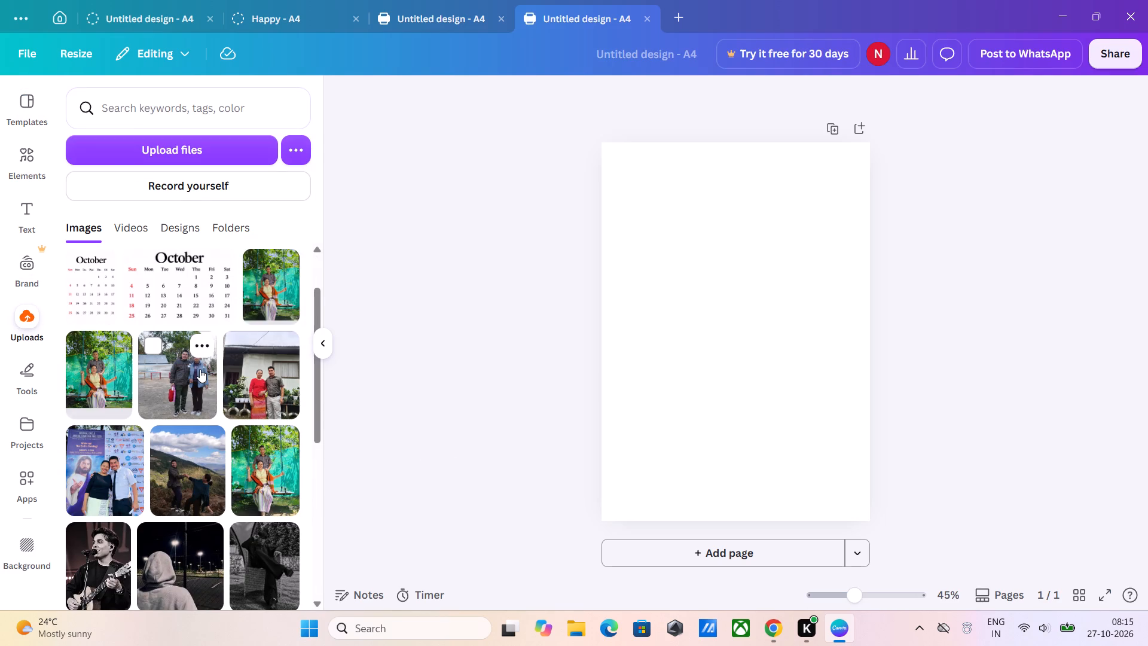
scroll(200, 369, up, 1)
scroll(205, 360, down, 6)
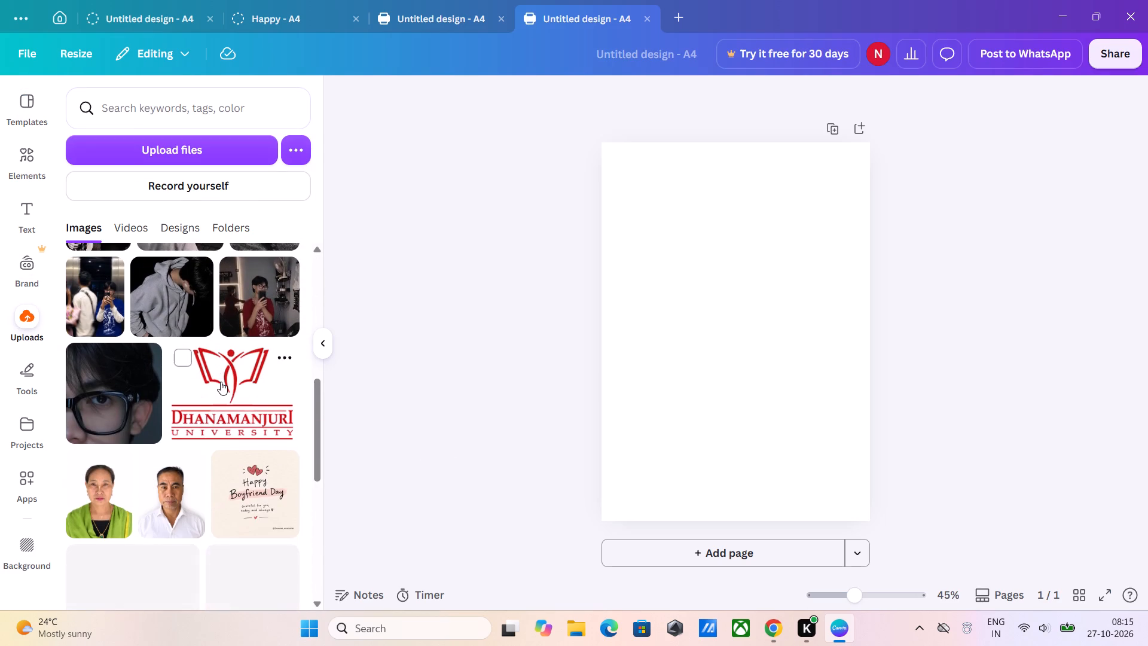
click(221, 382)
drag(753, 339, 758, 223)
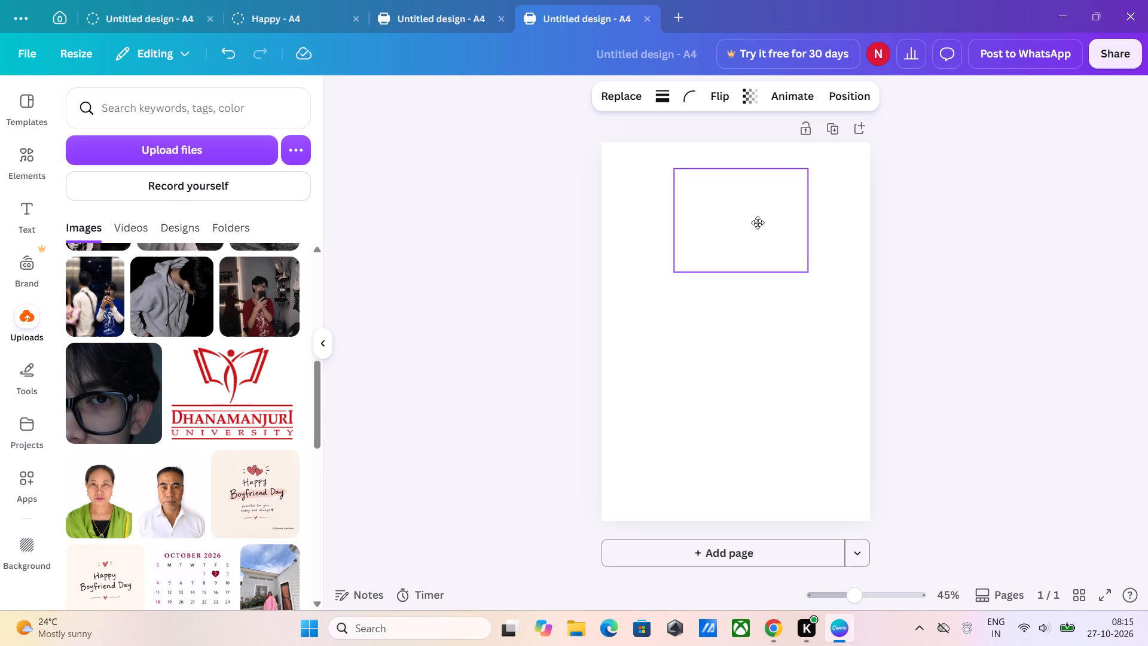
drag(758, 223, 758, 209)
Reposition the university logo slightly lower, near the horizontal centre of the page, leaving a margin above it.
ctrl+scroll(815, 196, up, 3)
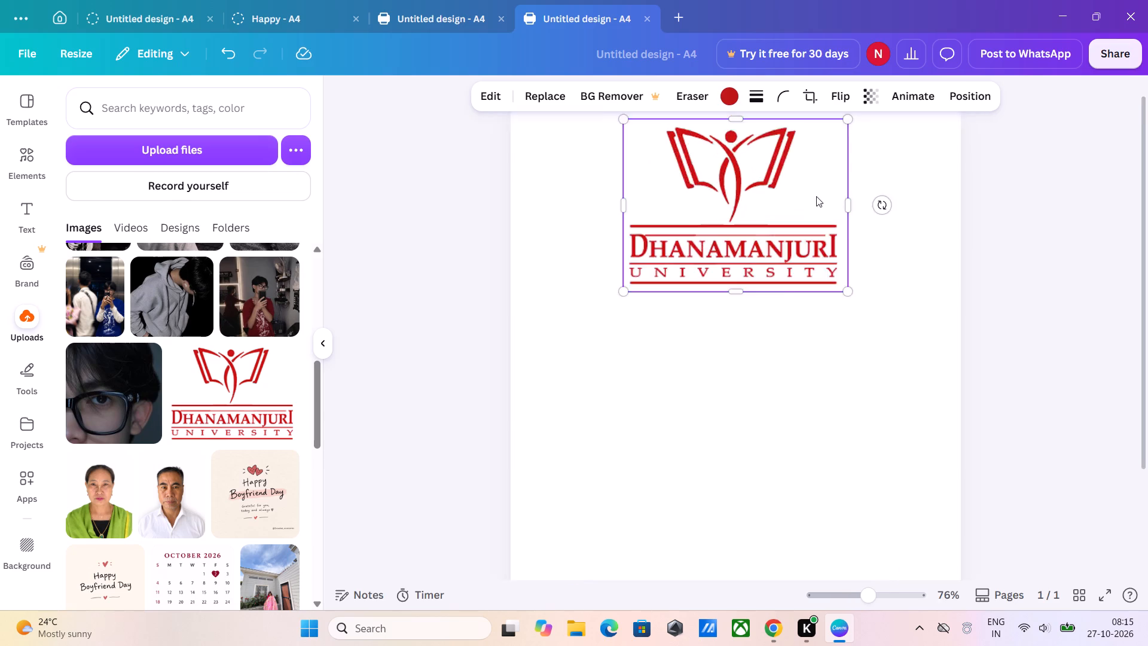
ctrl+scroll(816, 196, up, 4)
scroll(813, 392, up, 7)
scroll(813, 392, down, 2)
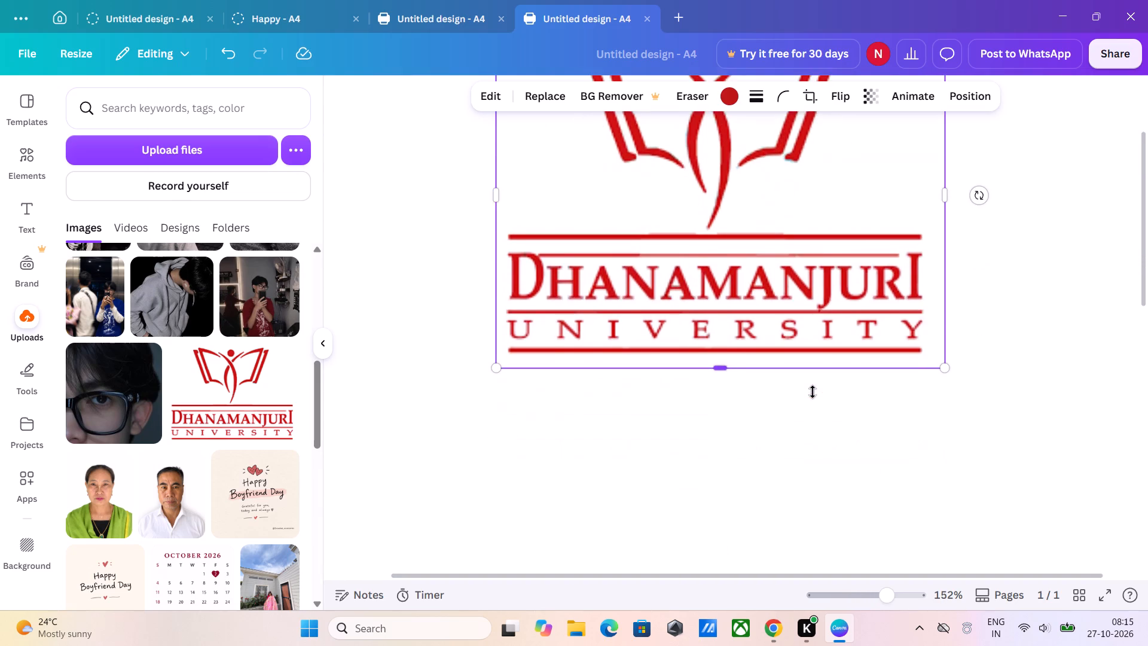
scroll(813, 392, up, 2)
ctrl+scroll(813, 392, down, 4)
ctrl+scroll(813, 392, up, 1)
ctrl+scroll(813, 392, down, 2)
ctrl+scroll(813, 392, up, 3)
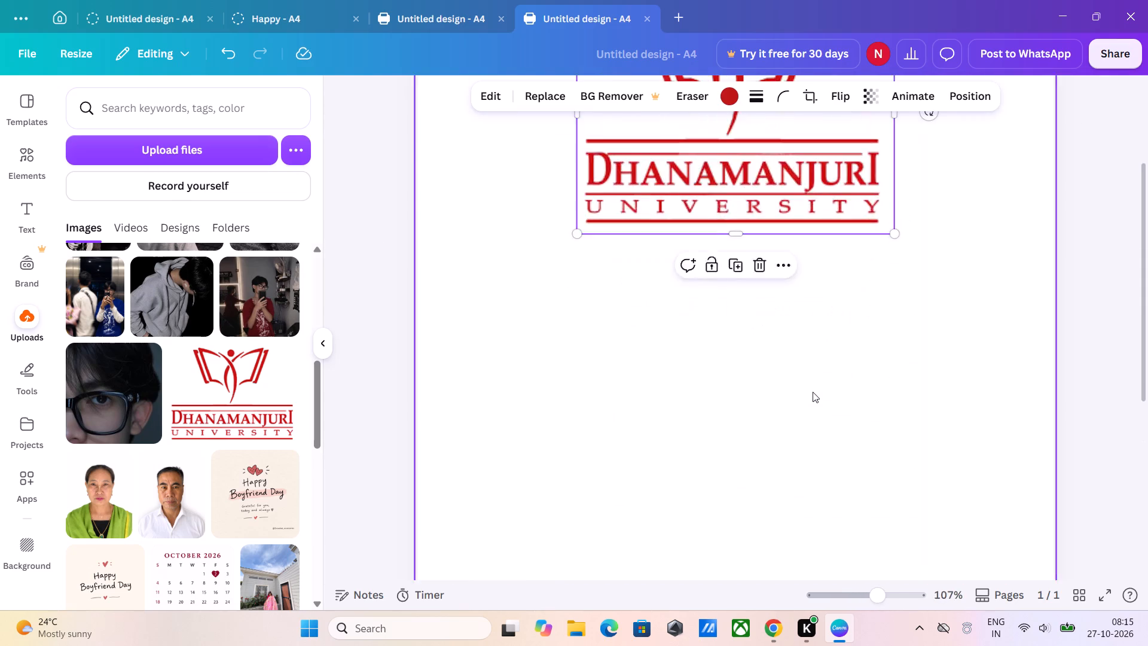
ctrl+scroll(813, 392, down, 3)
scroll(813, 392, up, 2)
scroll(813, 392, down, 2)
scroll(813, 392, up, 4)
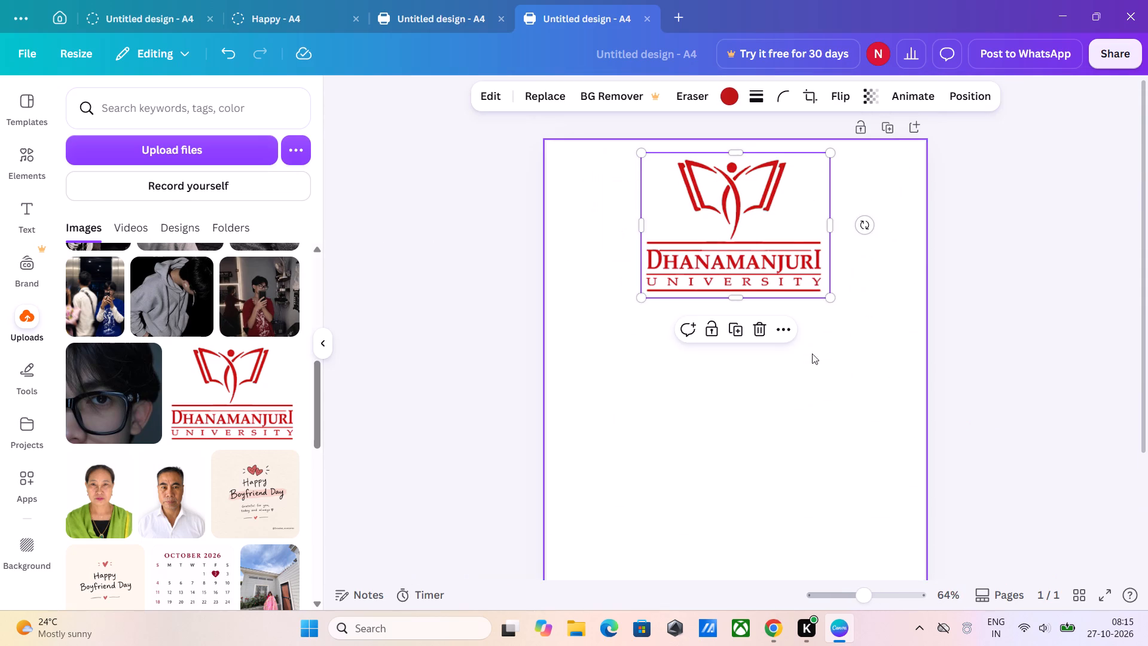
drag(761, 230, 771, 267)
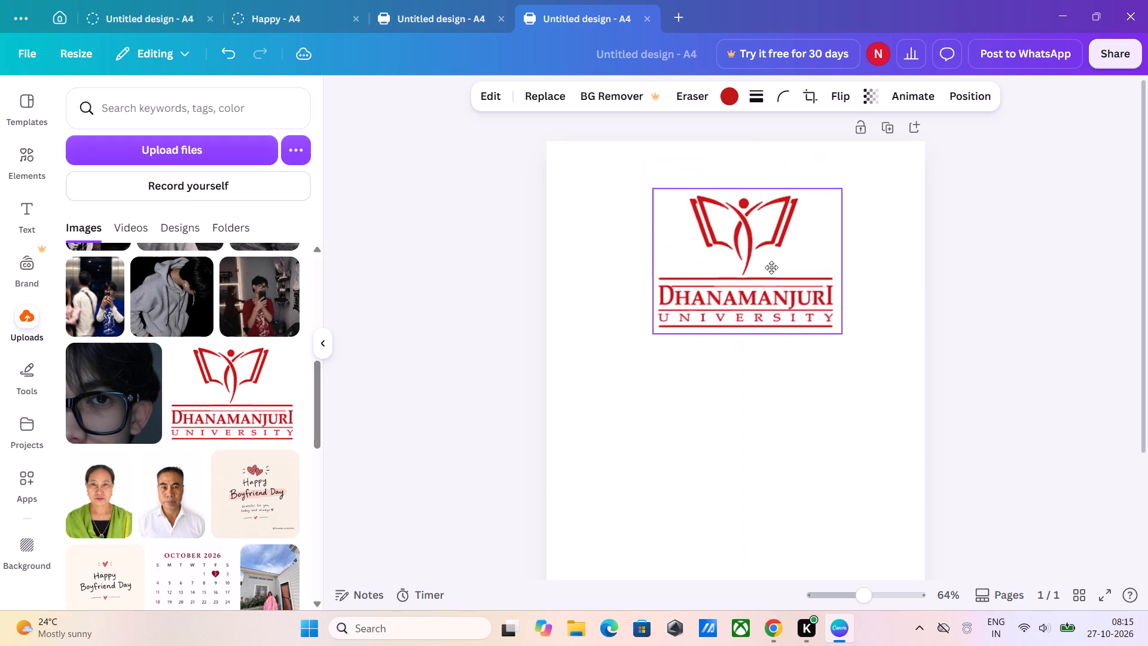
drag(771, 267, 772, 260)
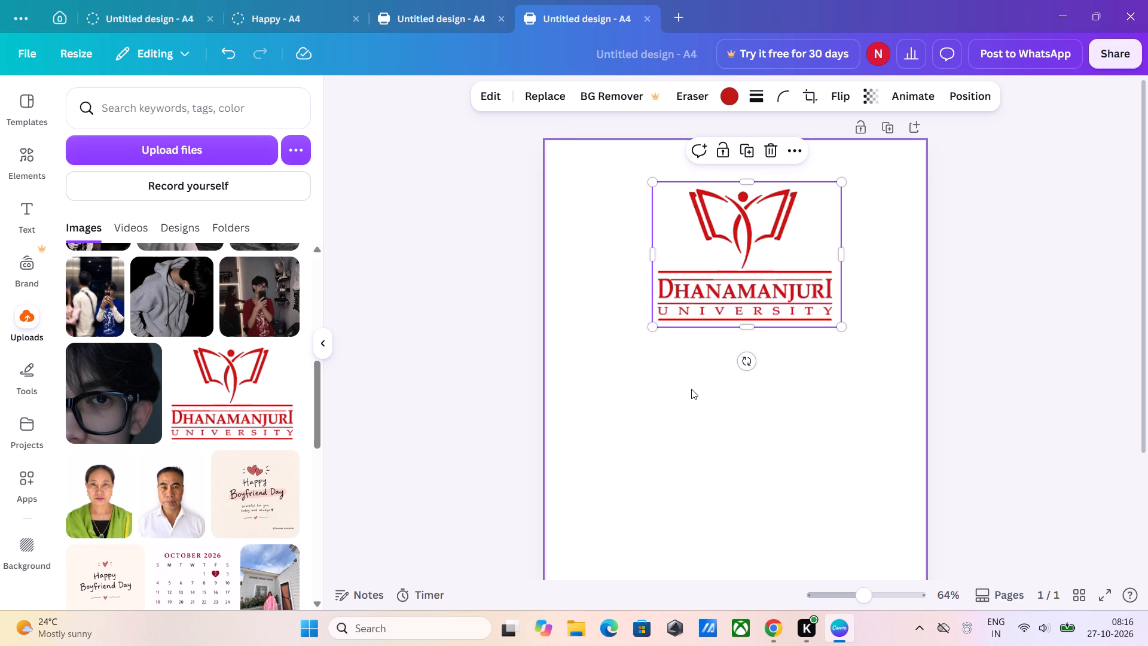
drag(705, 252, 710, 252)
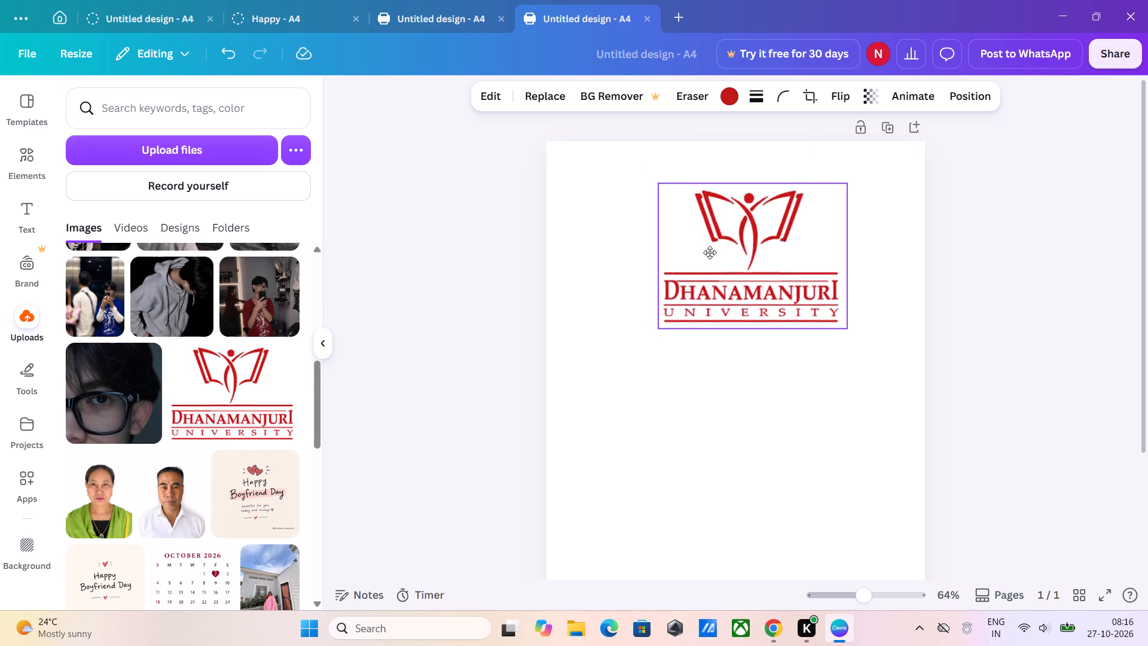
drag(710, 252, 702, 247)
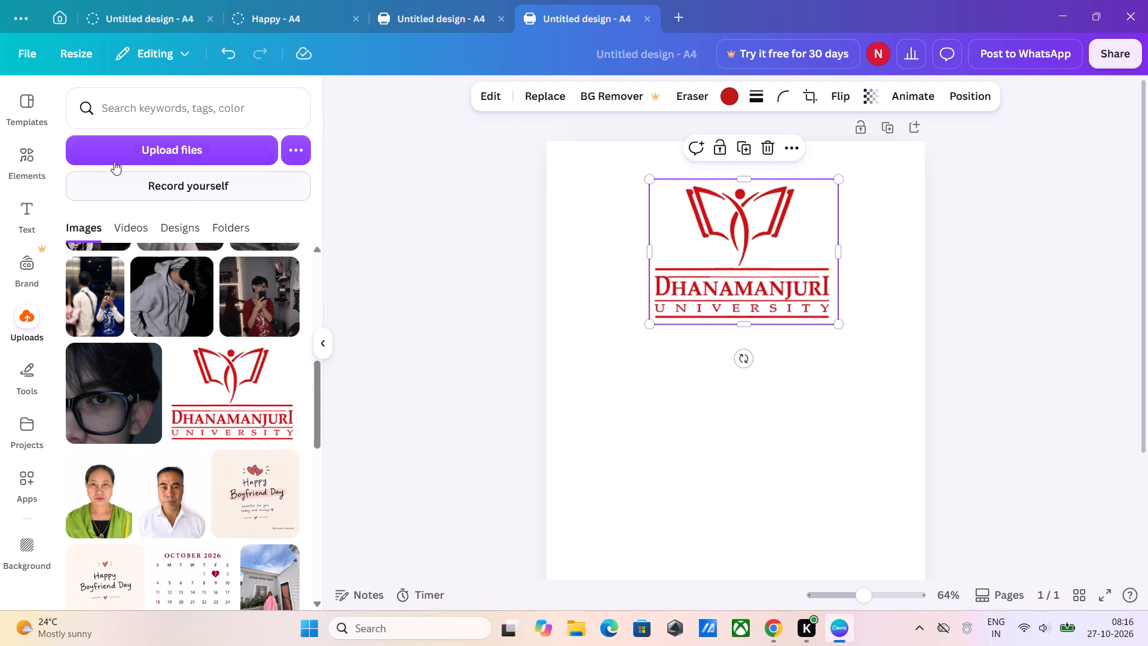
Add a text box directly below the logo reading "Home Assignment".
click(26, 216)
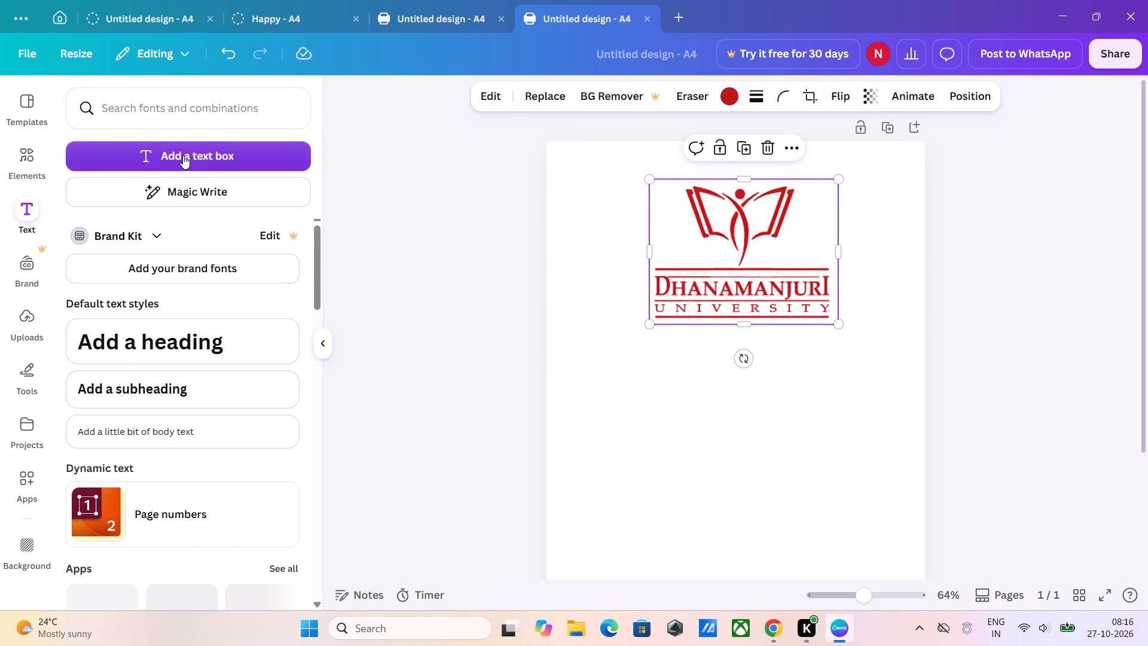
click(183, 156)
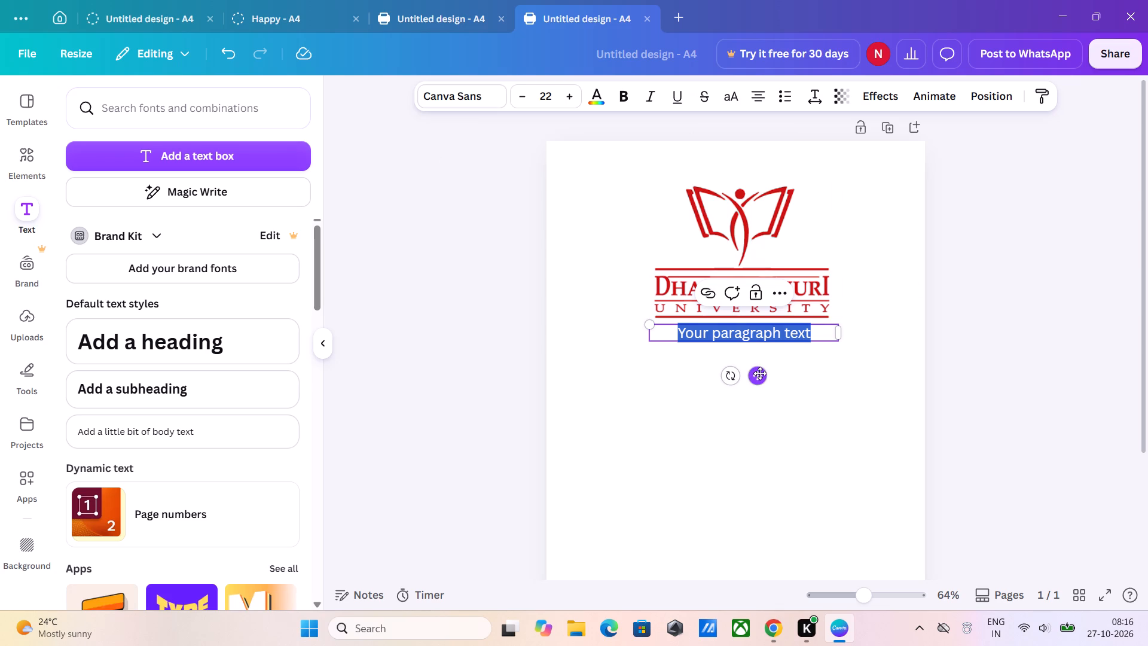
key(BackSpace)
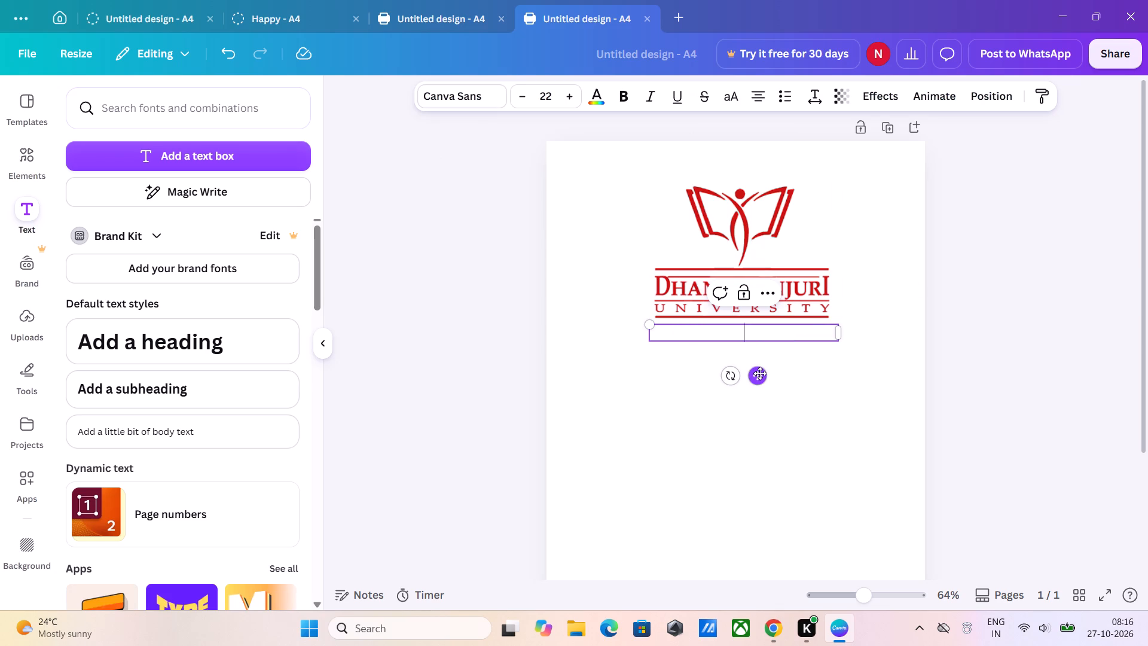
text(Home a)
text(ssig)
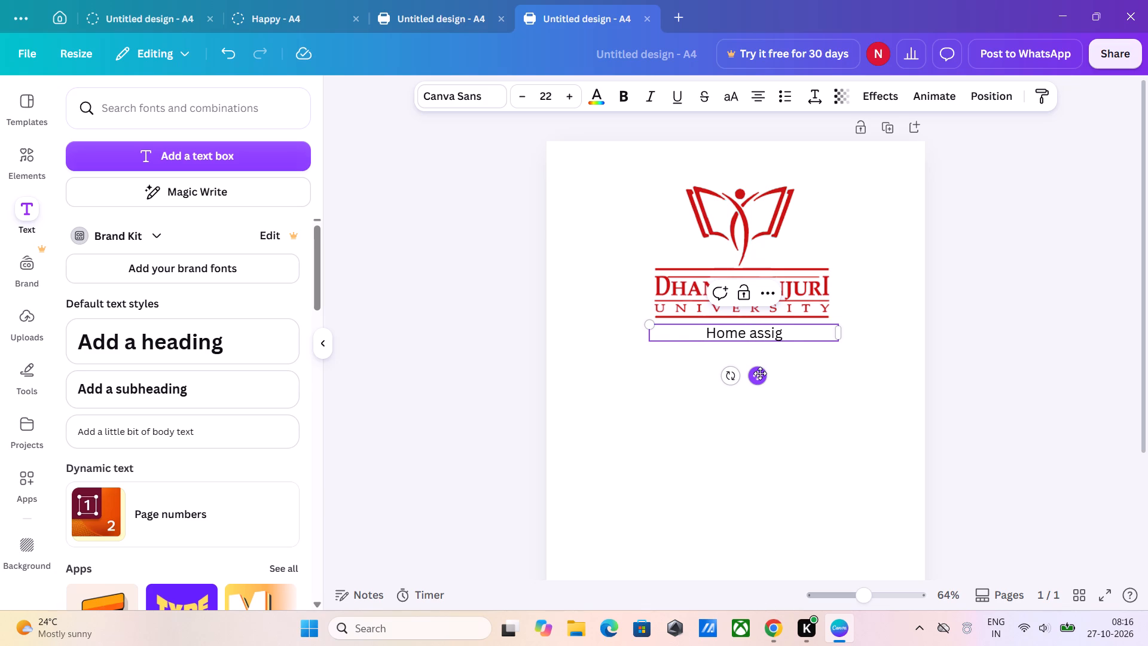
text(nment)
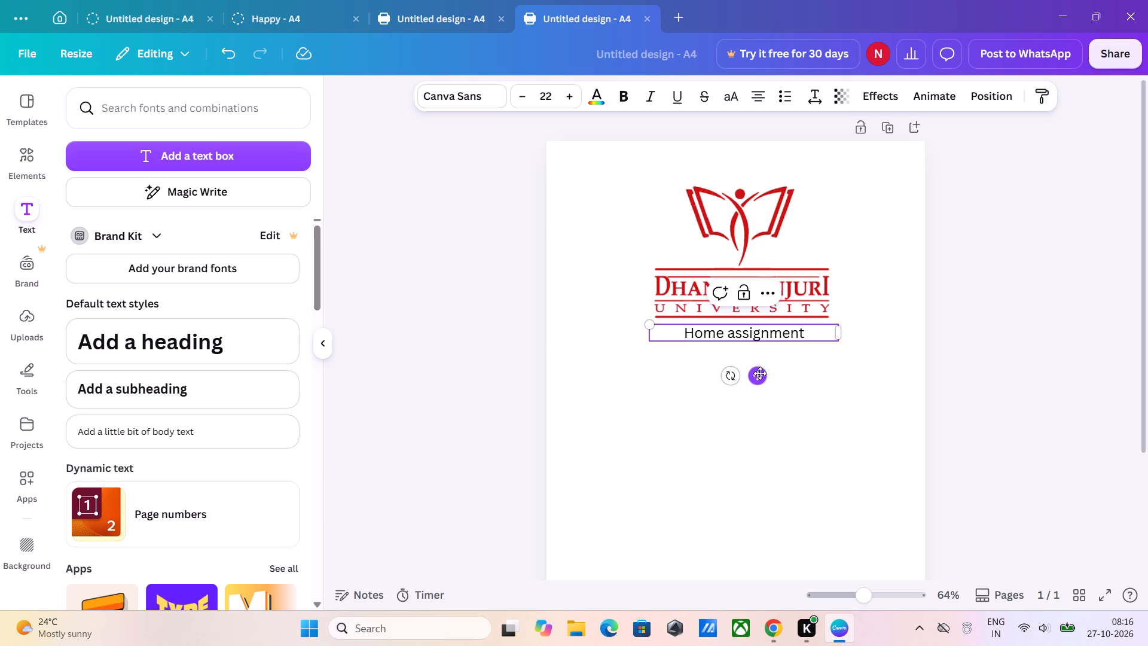
click(734, 336)
key(BackSpace)
key(shift+a)
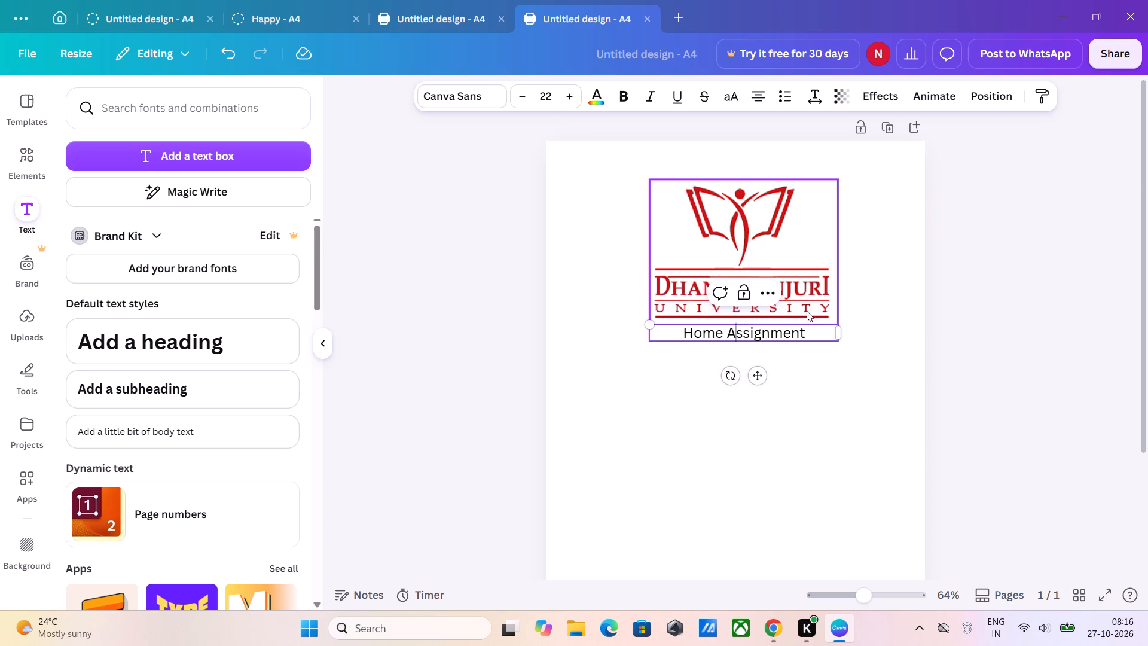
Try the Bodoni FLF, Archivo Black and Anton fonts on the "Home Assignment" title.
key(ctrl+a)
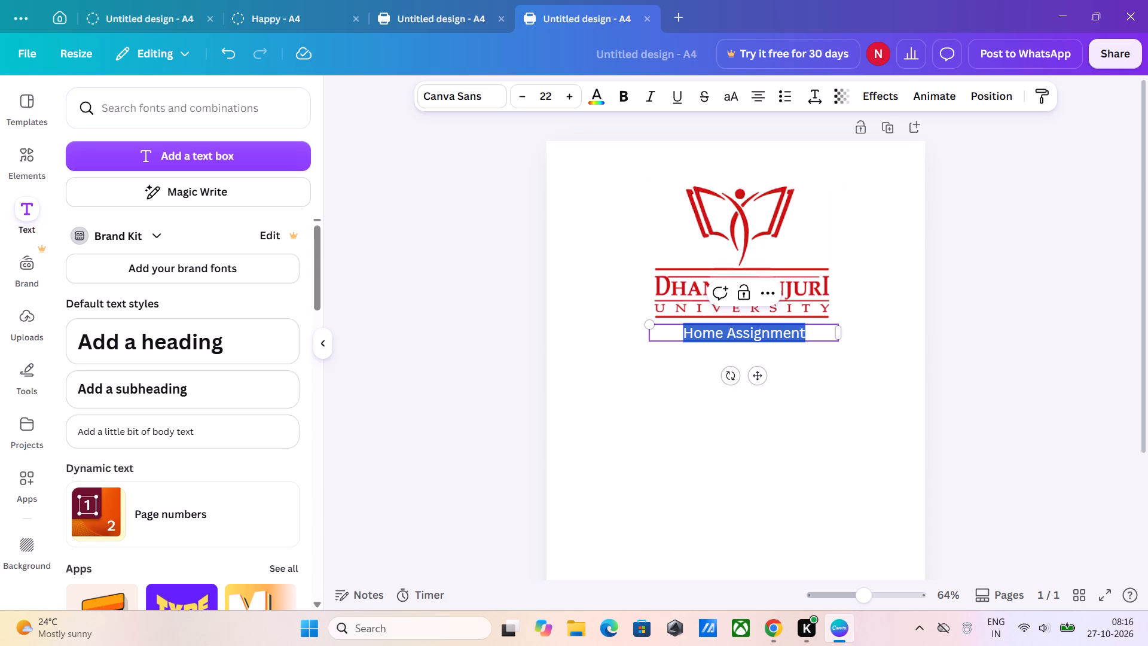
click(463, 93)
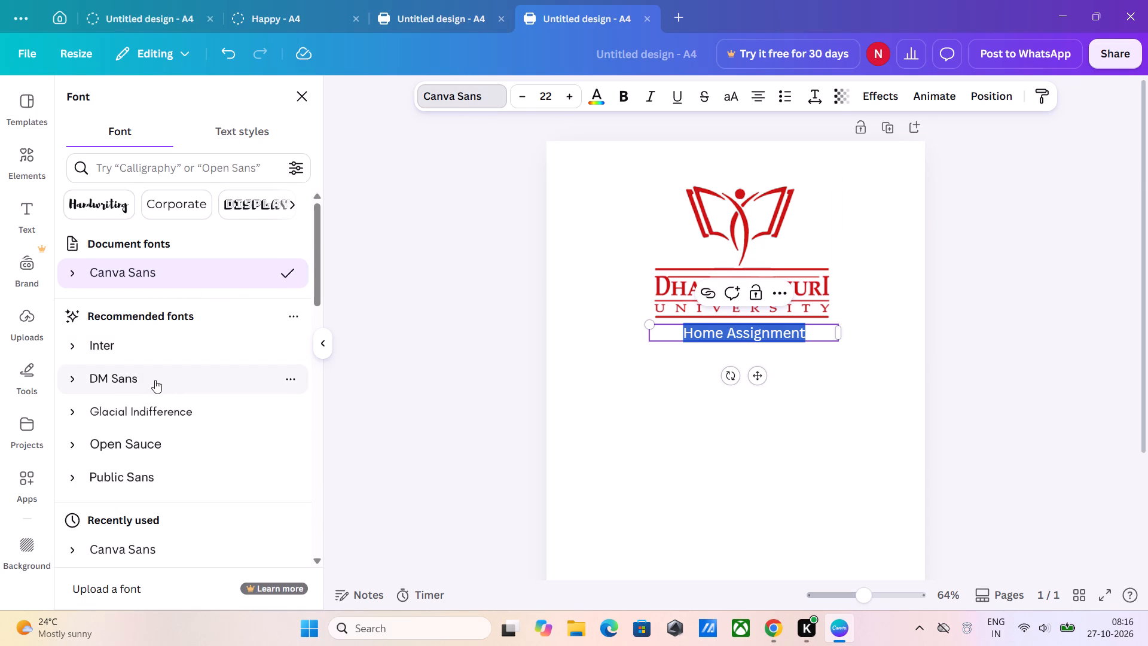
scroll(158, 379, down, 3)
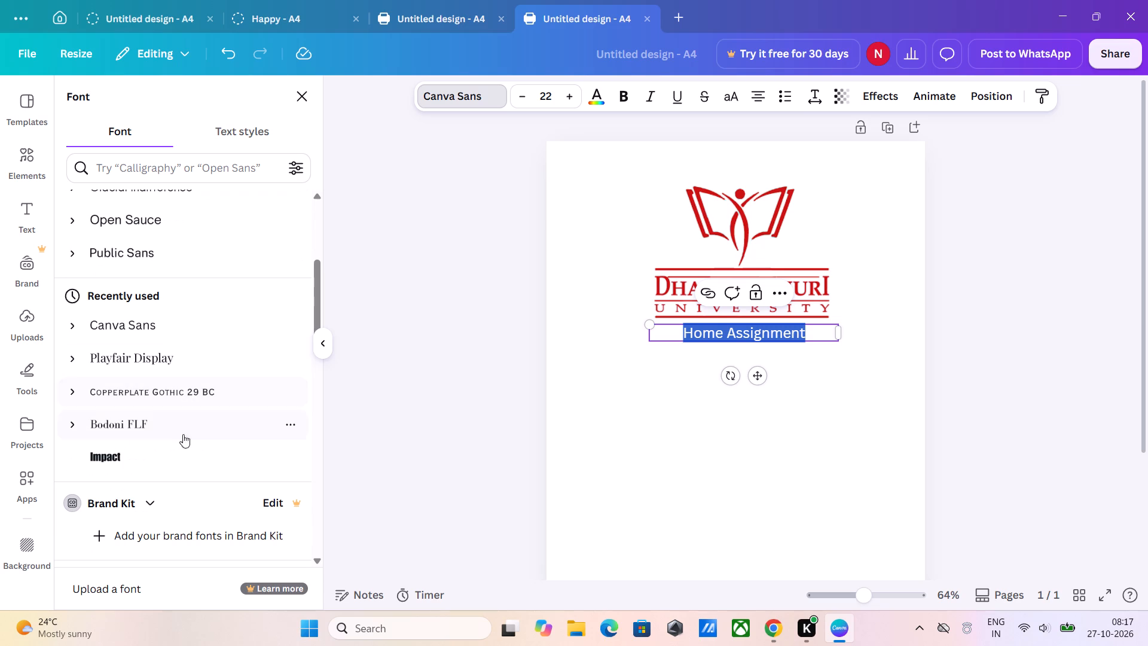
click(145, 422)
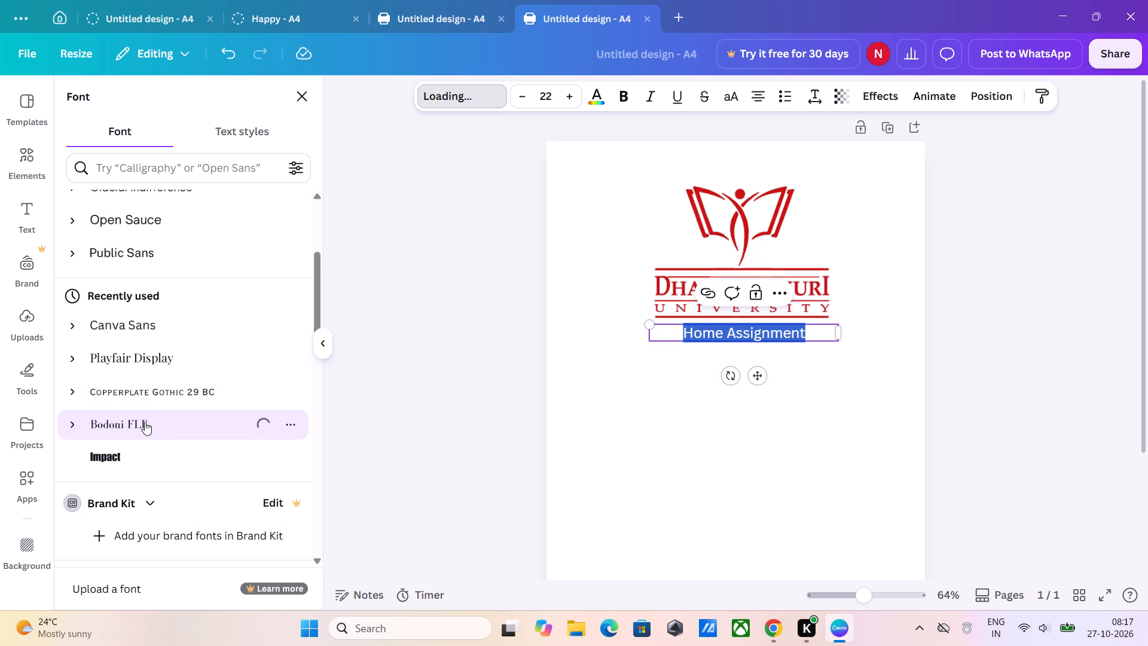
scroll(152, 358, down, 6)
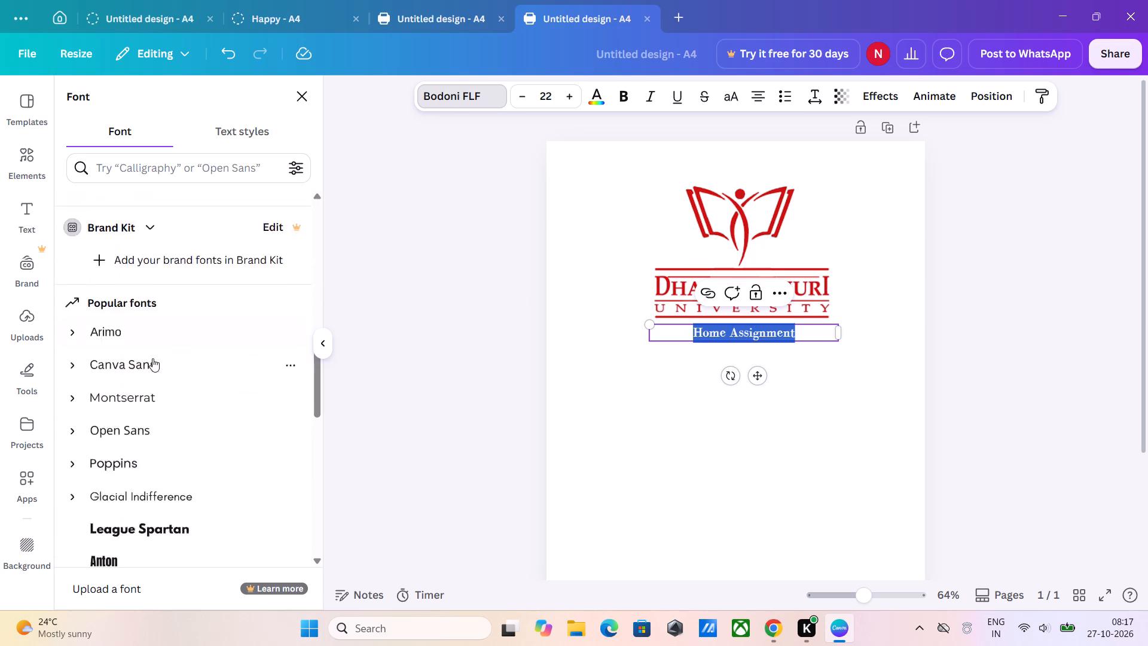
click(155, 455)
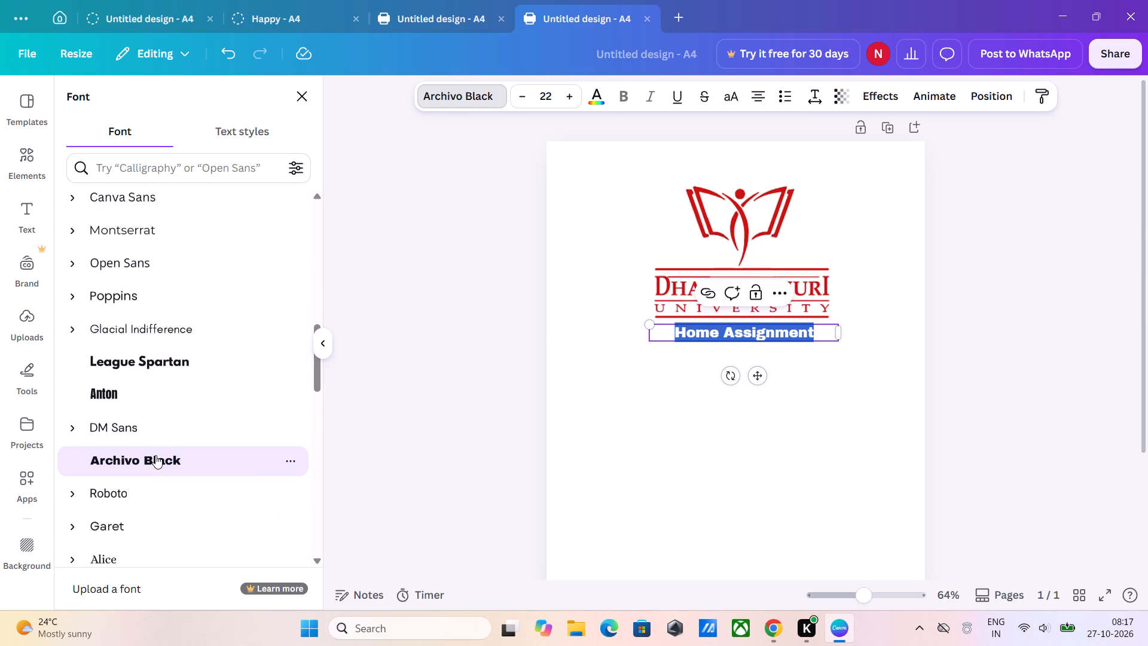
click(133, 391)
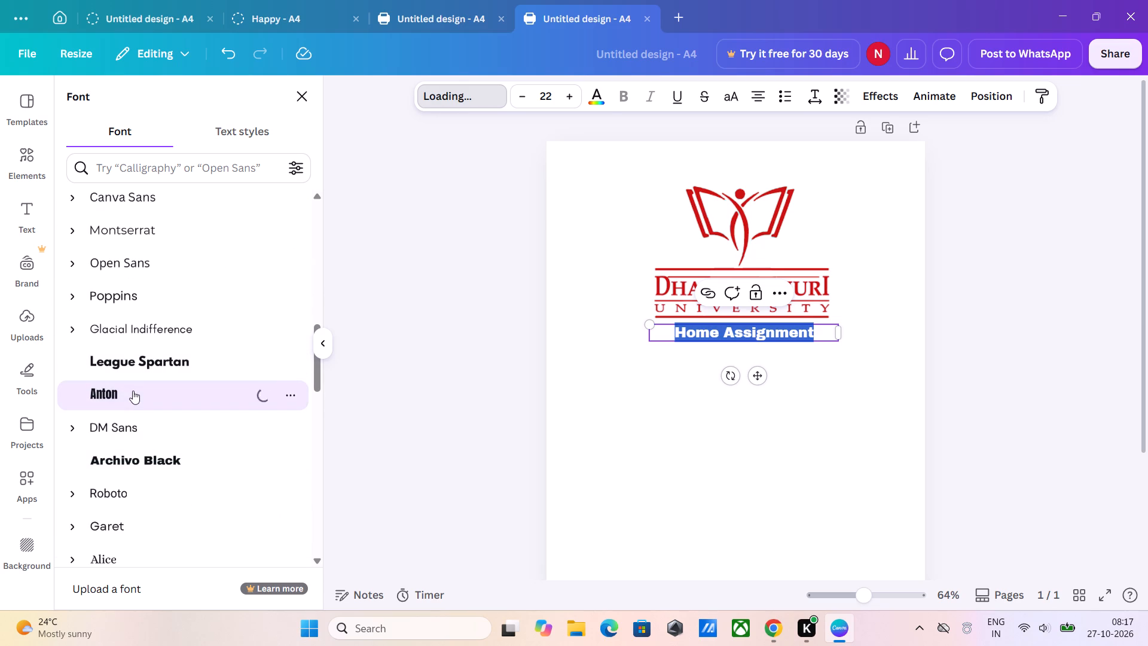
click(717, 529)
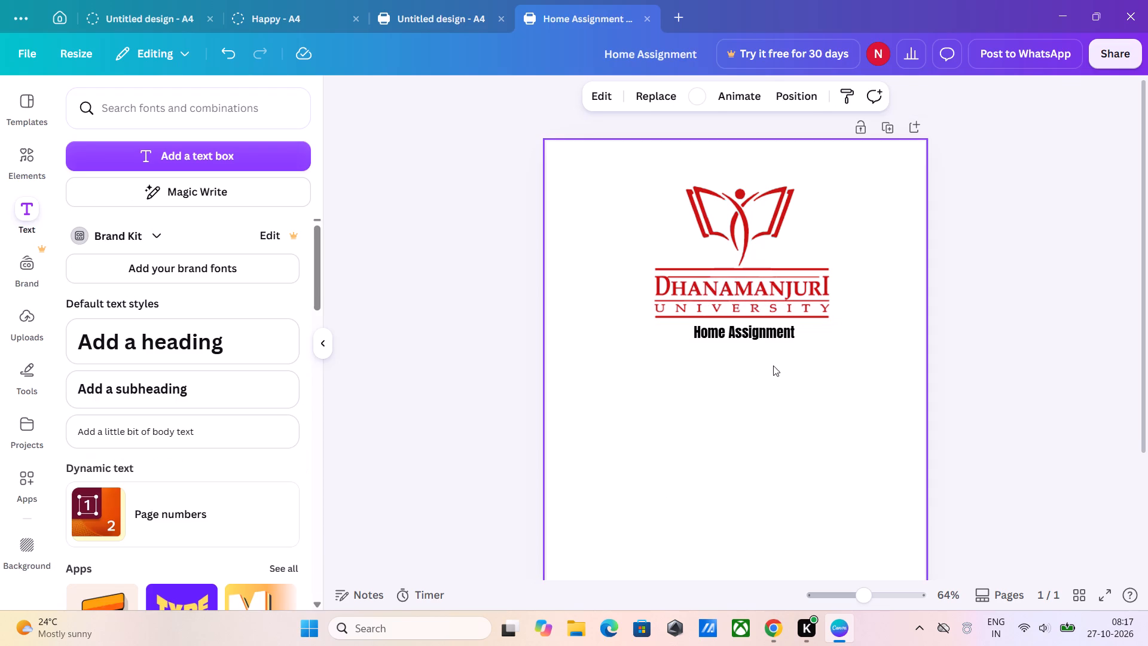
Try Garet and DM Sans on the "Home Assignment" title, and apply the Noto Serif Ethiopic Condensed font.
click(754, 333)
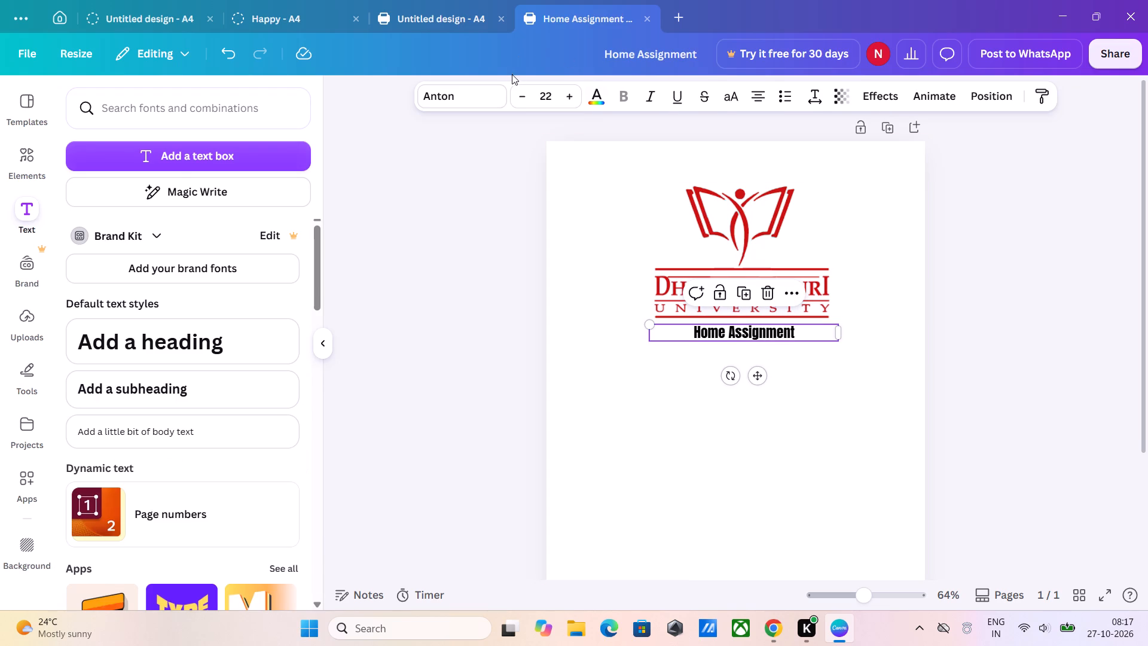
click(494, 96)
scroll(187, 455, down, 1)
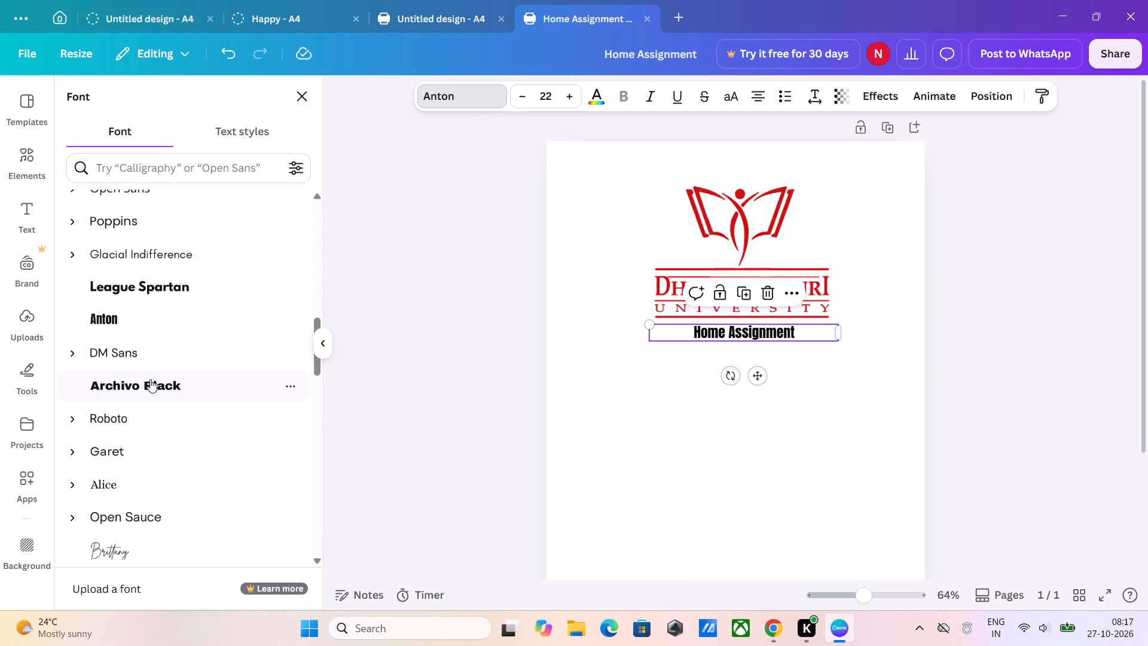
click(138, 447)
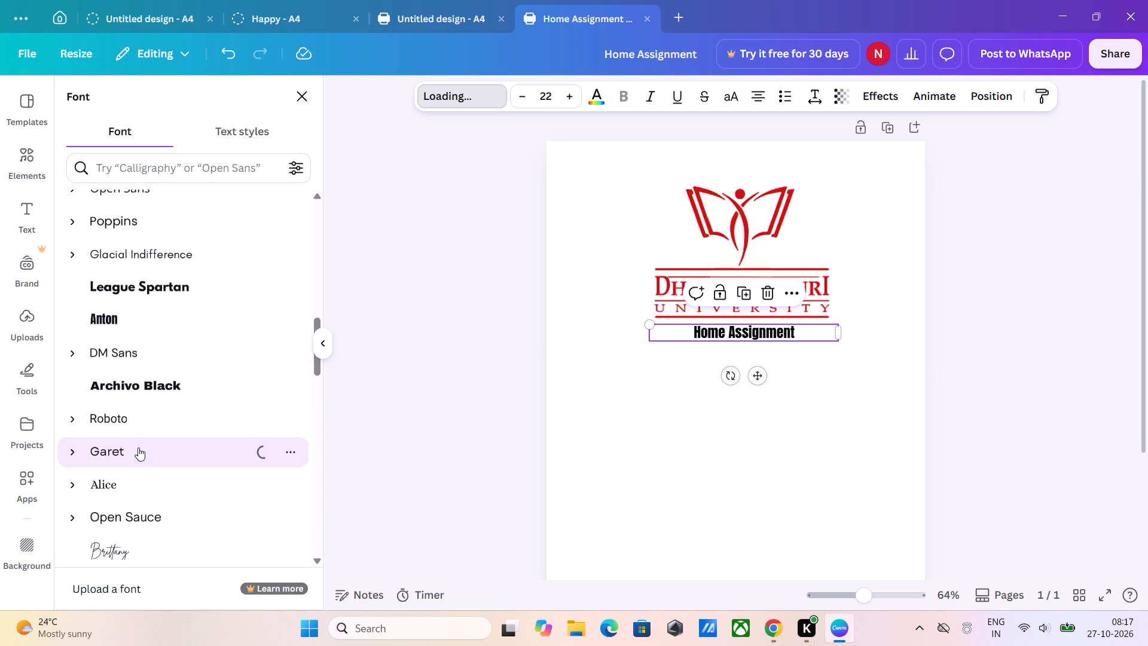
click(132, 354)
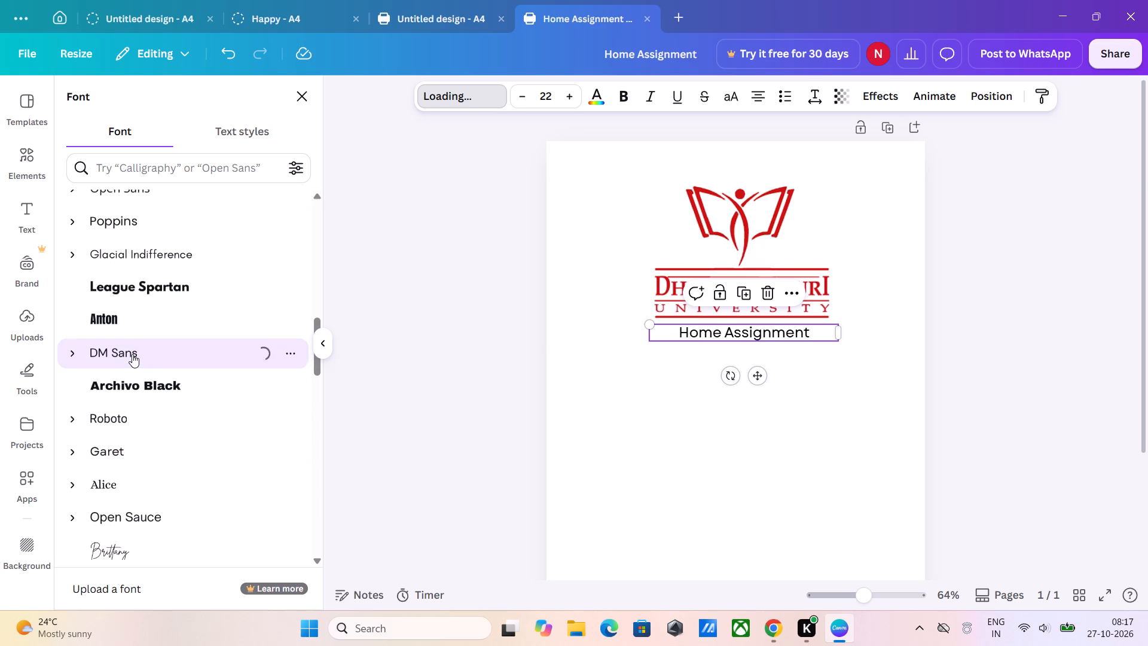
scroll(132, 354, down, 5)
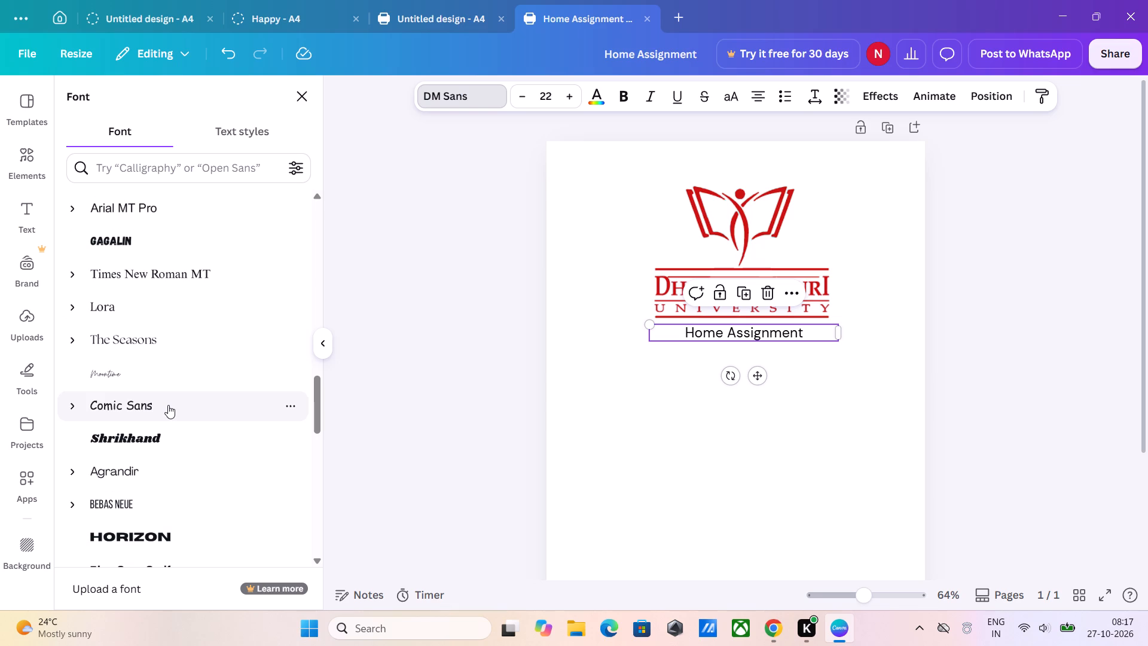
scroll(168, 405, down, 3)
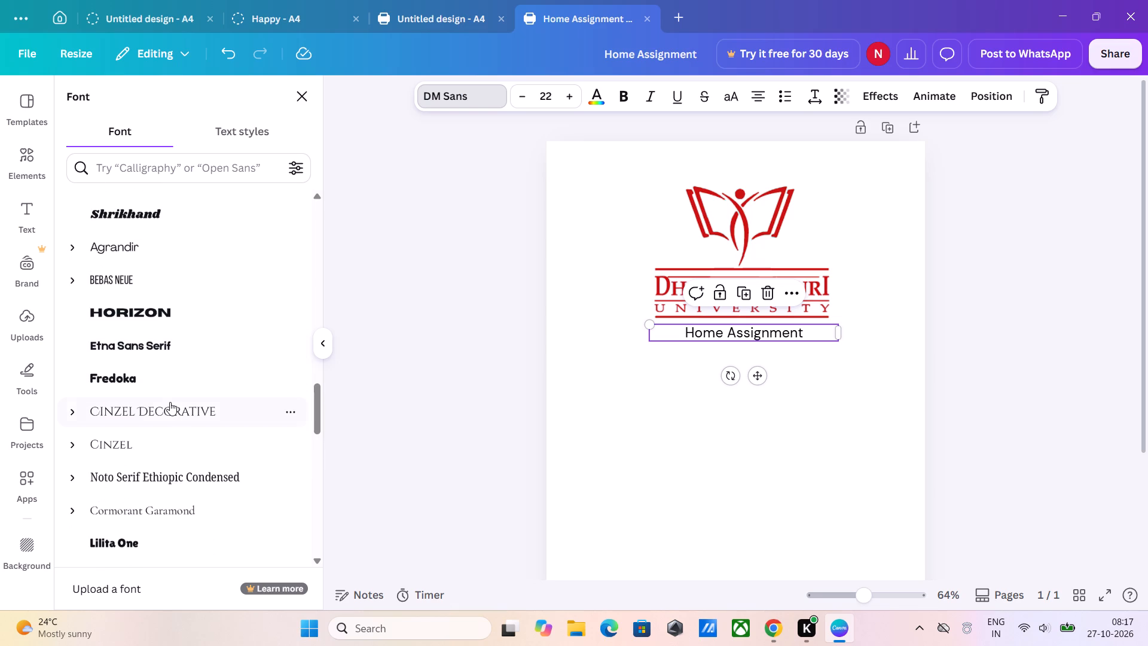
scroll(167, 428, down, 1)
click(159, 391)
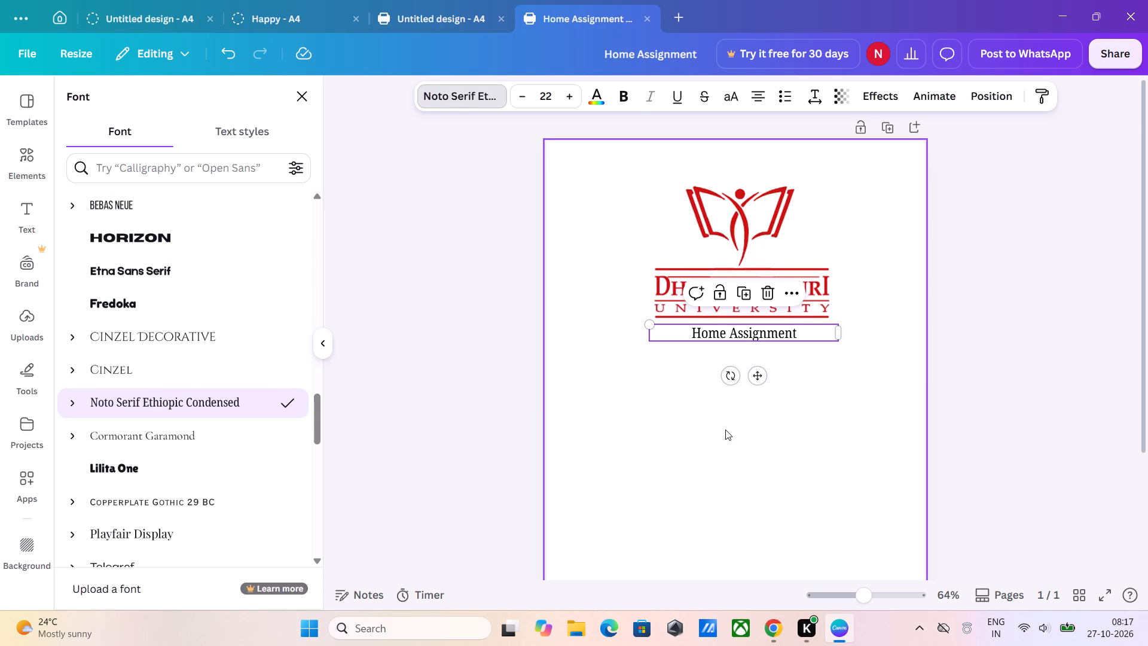
Increase the "Home Assignment" title's font size to 33.
triple_click(570, 97)
triple_click(570, 97)
triple_click(570, 98)
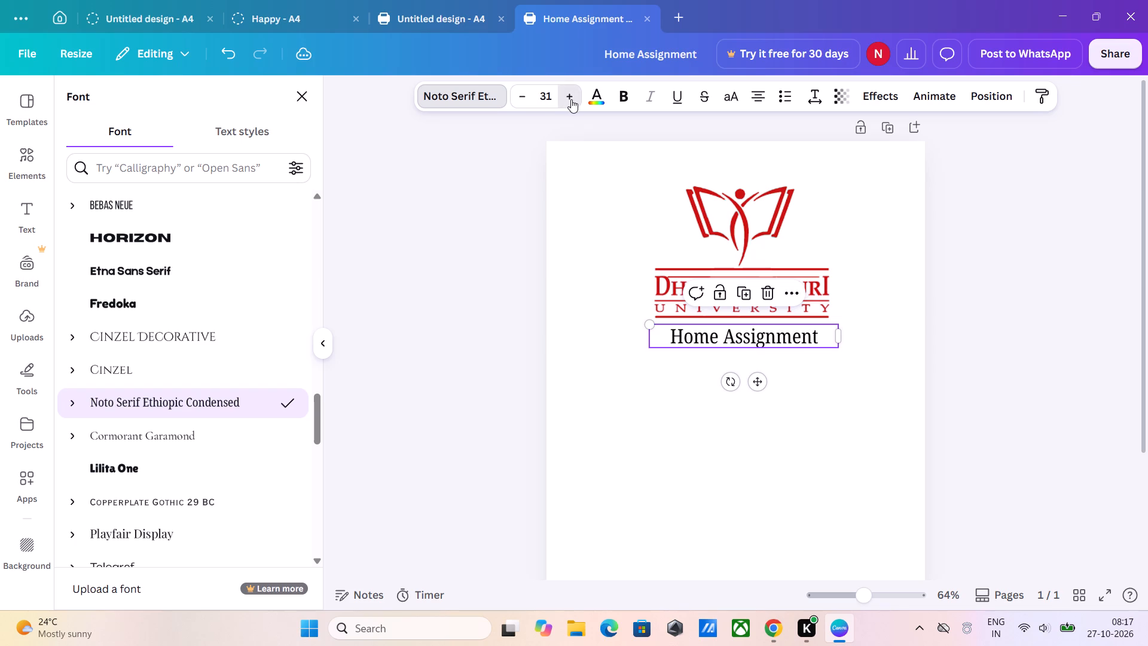
double_click(571, 99)
click(760, 452)
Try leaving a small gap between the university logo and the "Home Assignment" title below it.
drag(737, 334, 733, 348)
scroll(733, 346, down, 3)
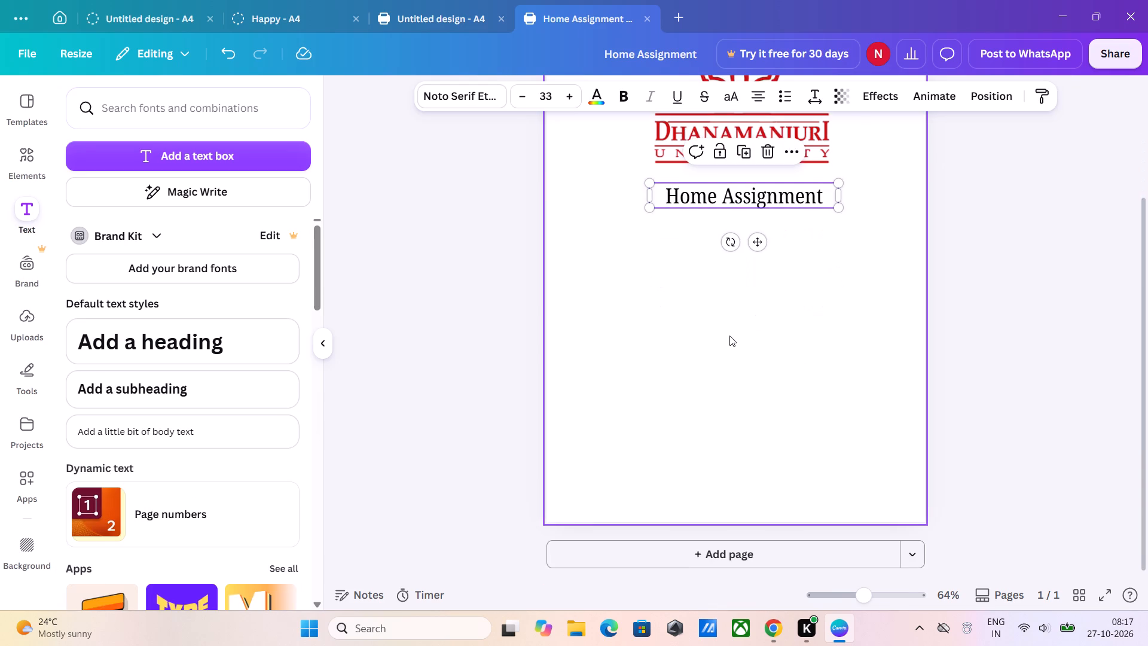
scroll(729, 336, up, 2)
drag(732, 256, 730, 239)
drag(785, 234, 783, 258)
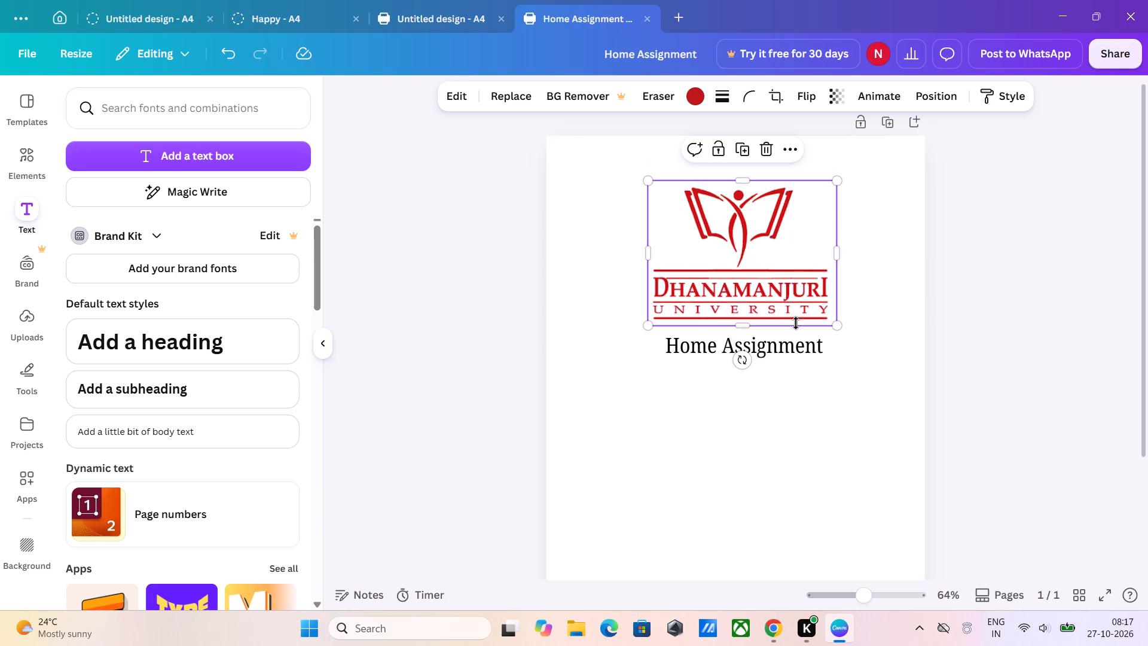
Move the "Home Assignment" title above the university logo near the top of the page, and lower the logo to make room.
drag(782, 347, 770, 159)
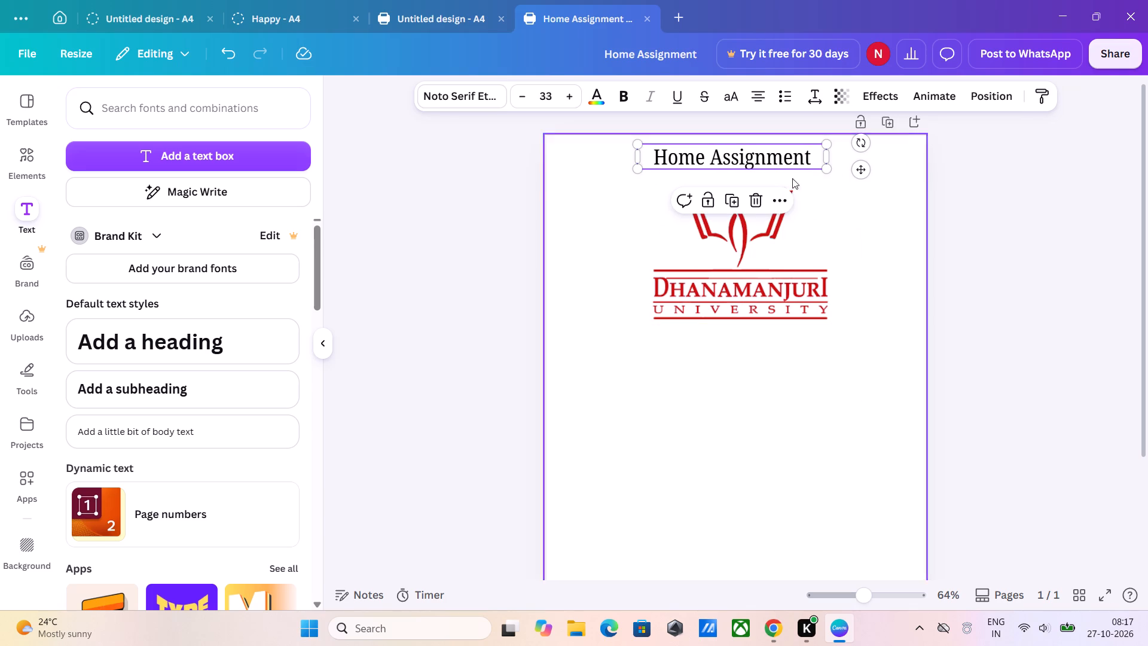
drag(749, 277, 748, 306)
drag(756, 156, 758, 175)
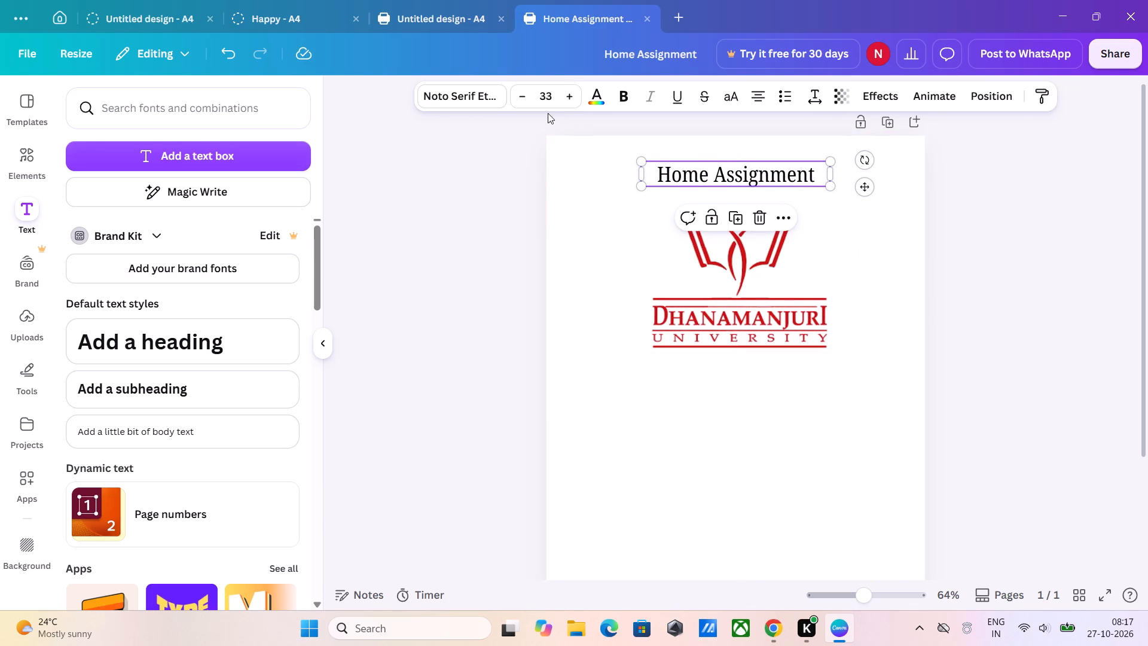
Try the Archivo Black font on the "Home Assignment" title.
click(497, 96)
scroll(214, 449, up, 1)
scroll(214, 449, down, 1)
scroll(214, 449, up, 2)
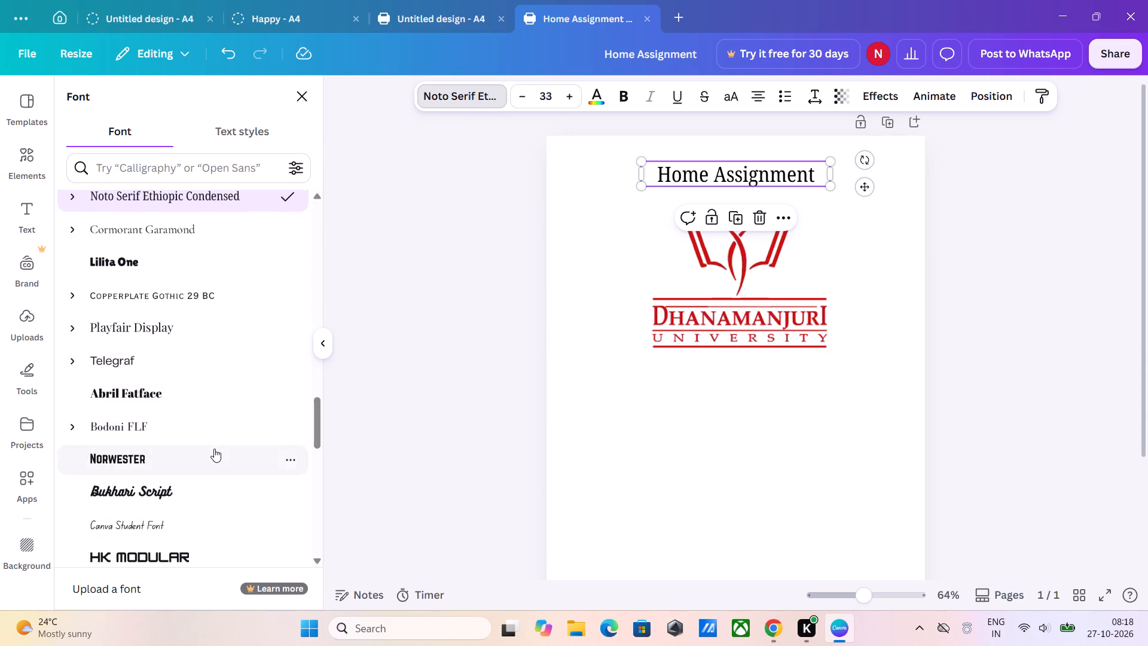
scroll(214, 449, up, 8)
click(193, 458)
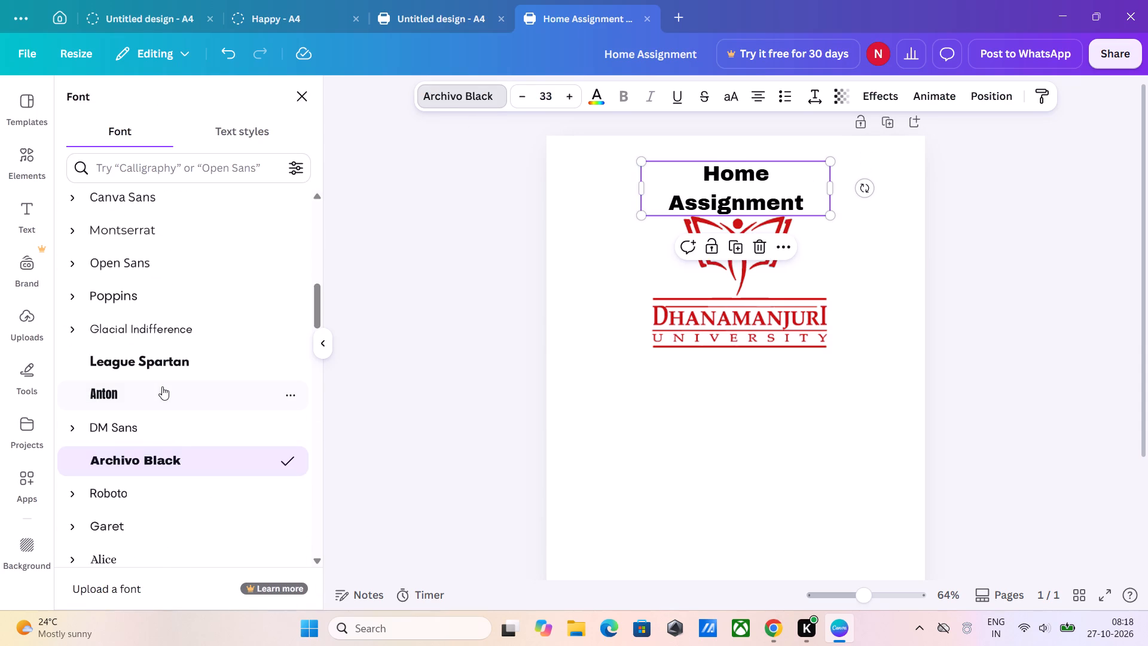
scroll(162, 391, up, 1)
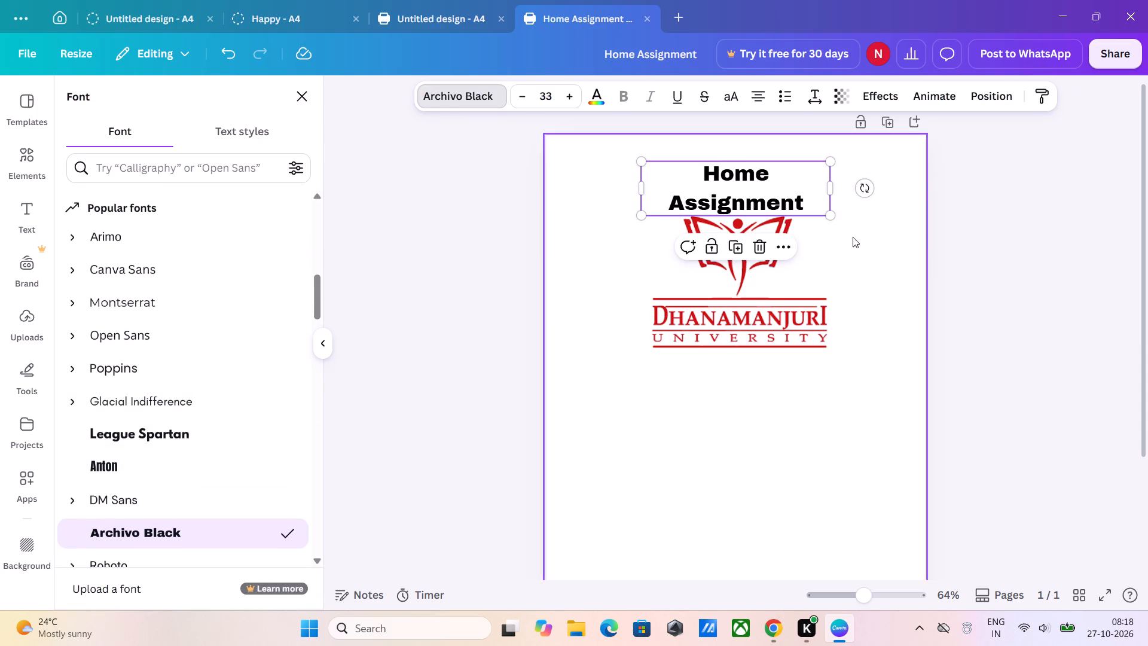
Widen the title's text box so "Home Assignment" fits on one line, and shift it back toward the page centre above the logo.
drag(833, 187, 883, 194)
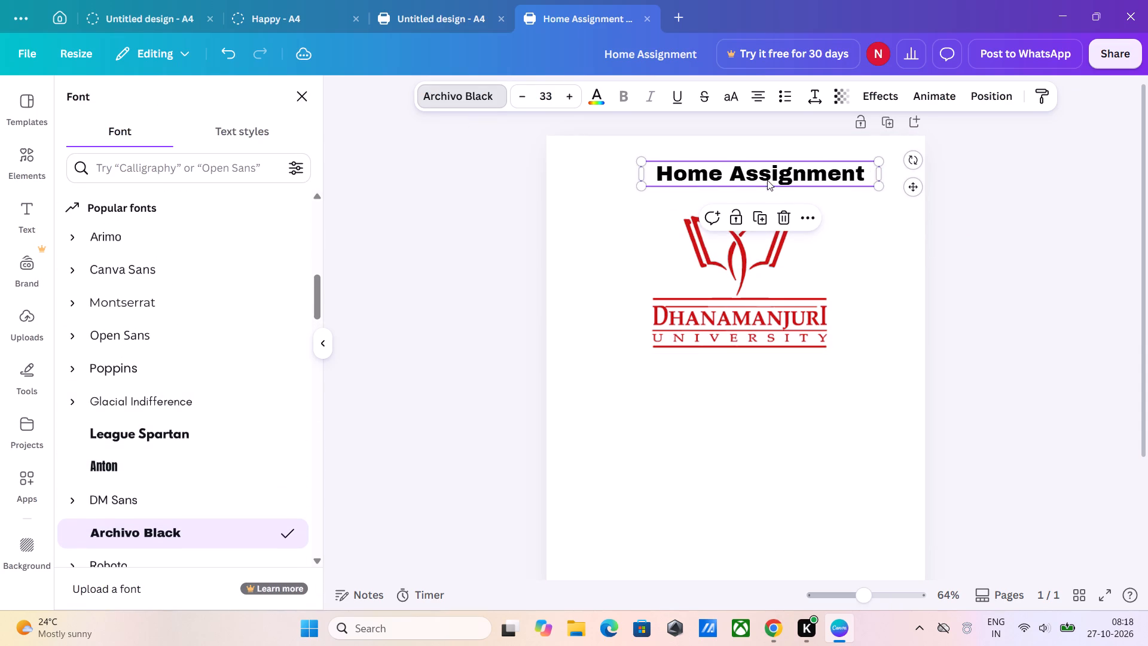
drag(765, 176, 752, 183)
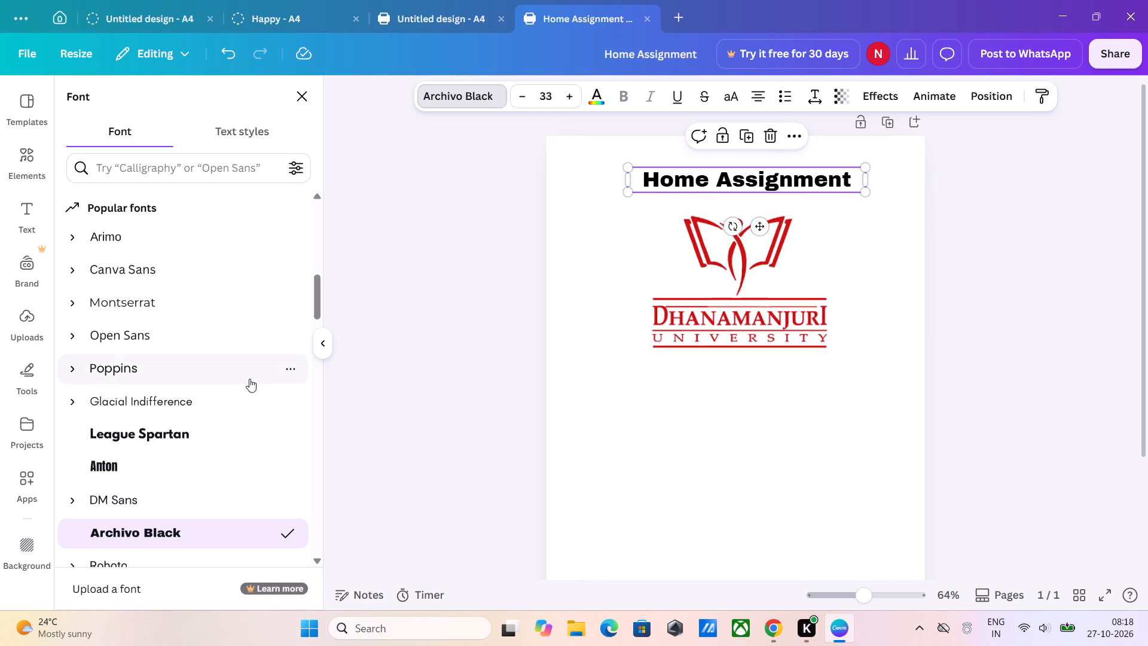
Apply the recommended Helvetica World font to the "Home Assignment" title.
scroll(237, 379, up, 6)
click(191, 331)
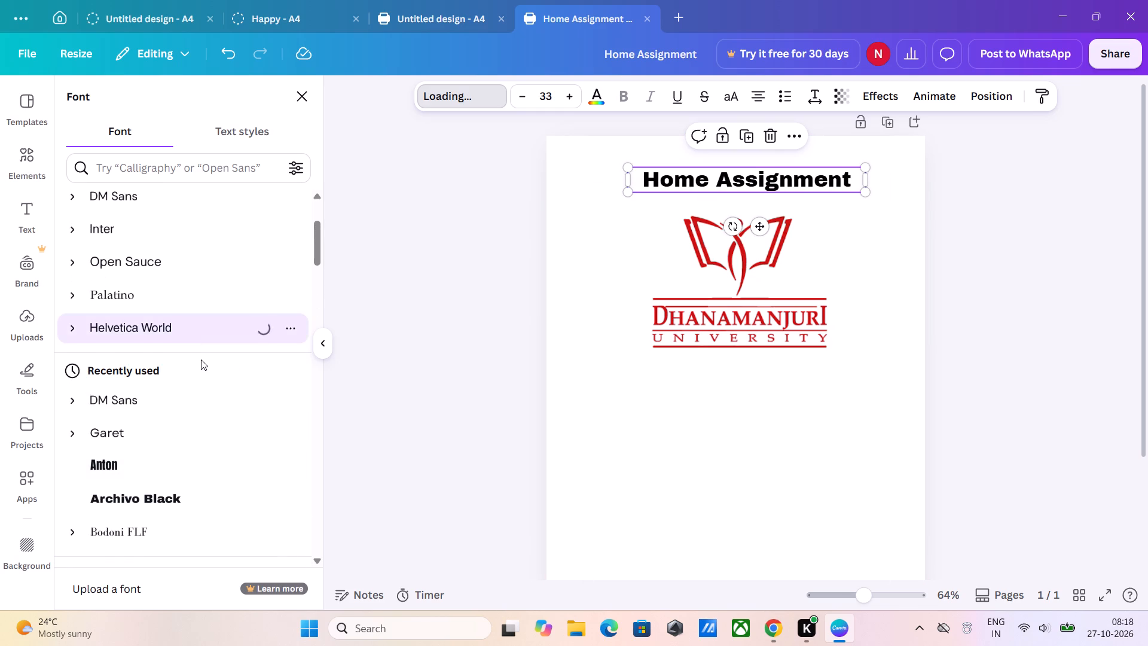
Browse the font list for alternative typefaces for the "Home Assignment" title.
scroll(201, 359, up, 2)
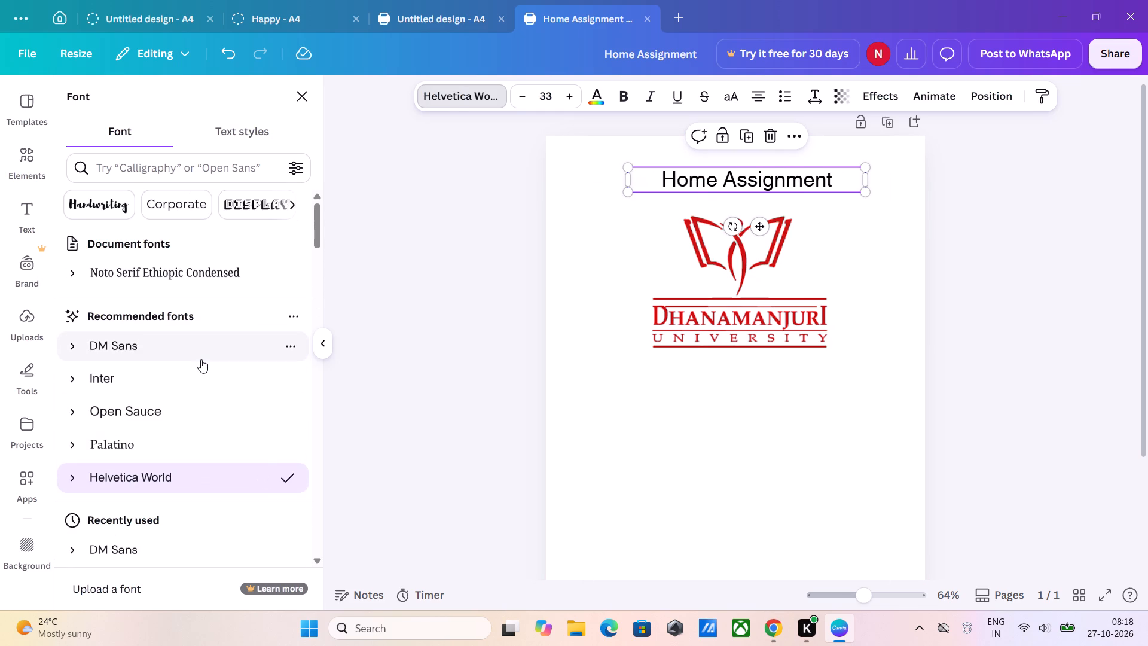
scroll(201, 359, down, 13)
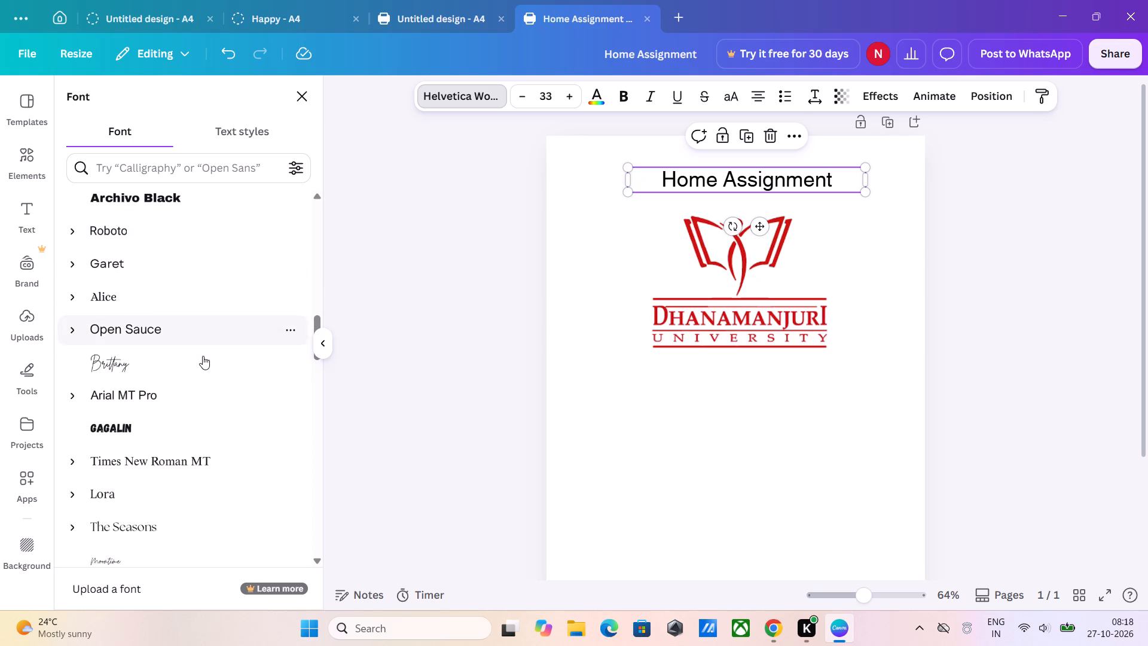
scroll(264, 351, down, 4)
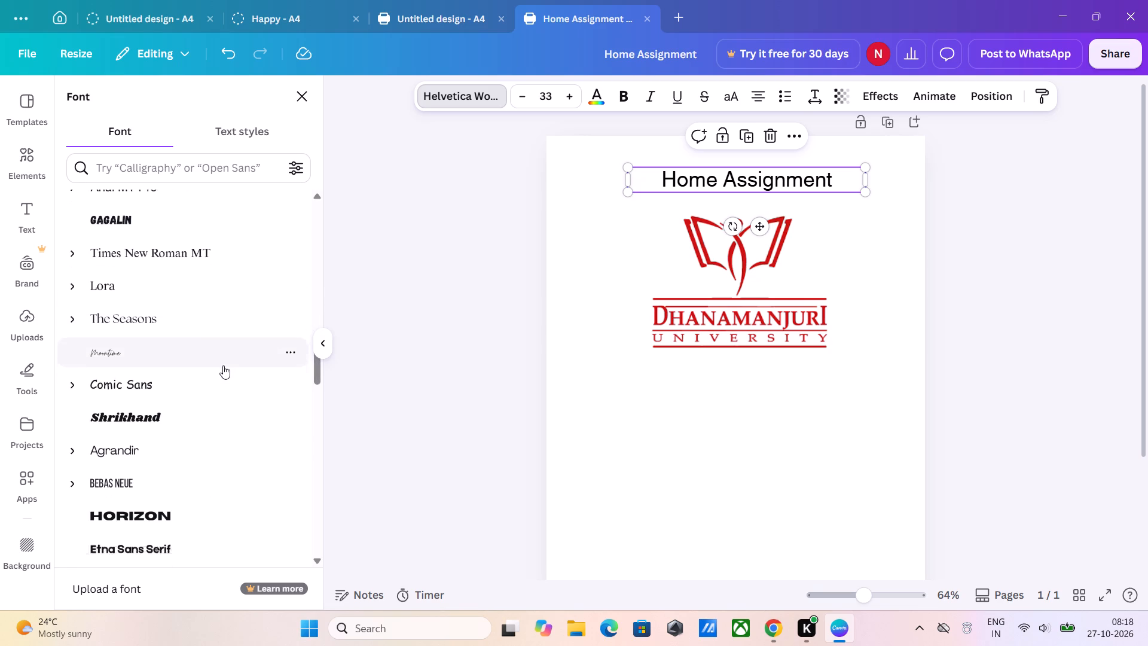
scroll(222, 361, down, 1)
scroll(201, 313, down, 2)
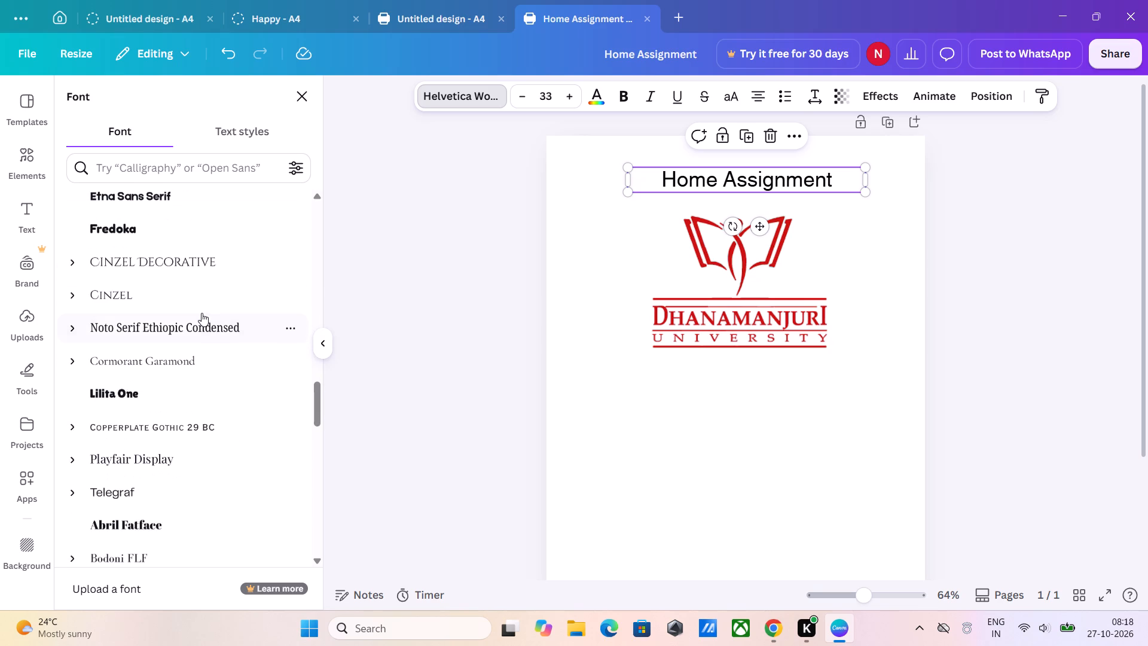
scroll(201, 313, down, 5)
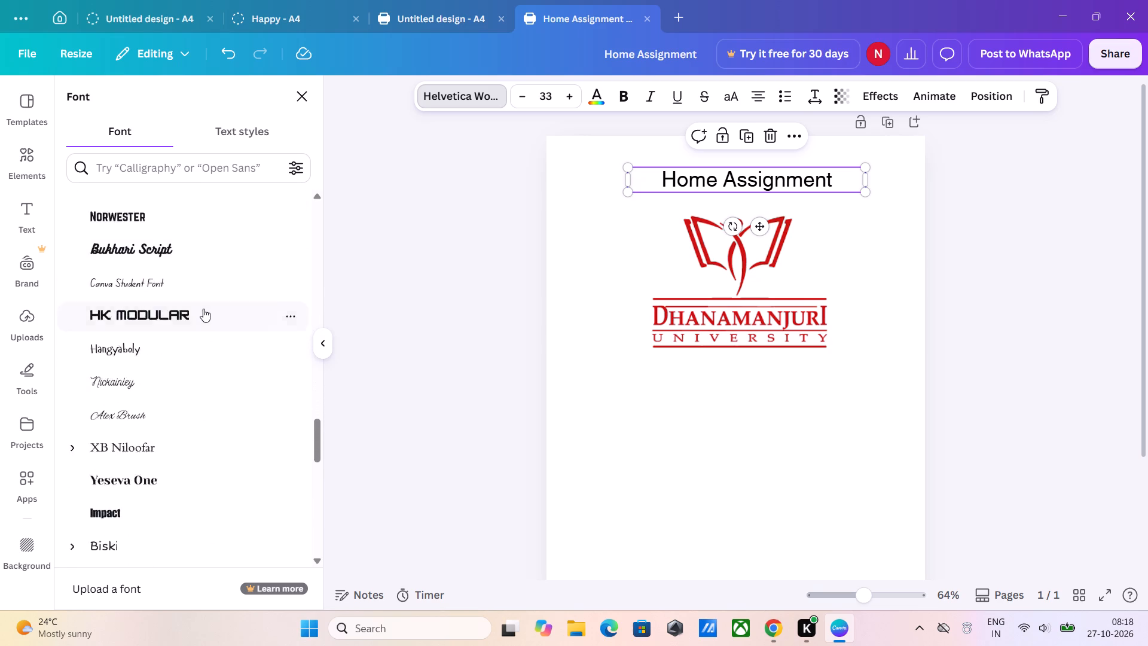
scroll(203, 309, down, 2)
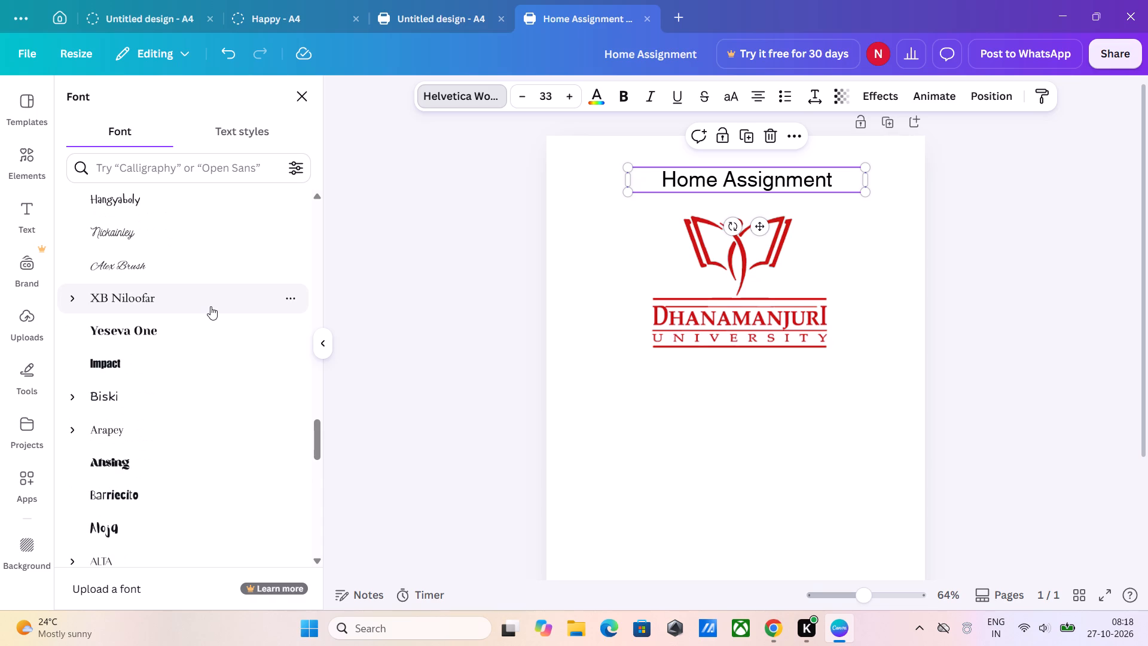
scroll(135, 377, down, 2)
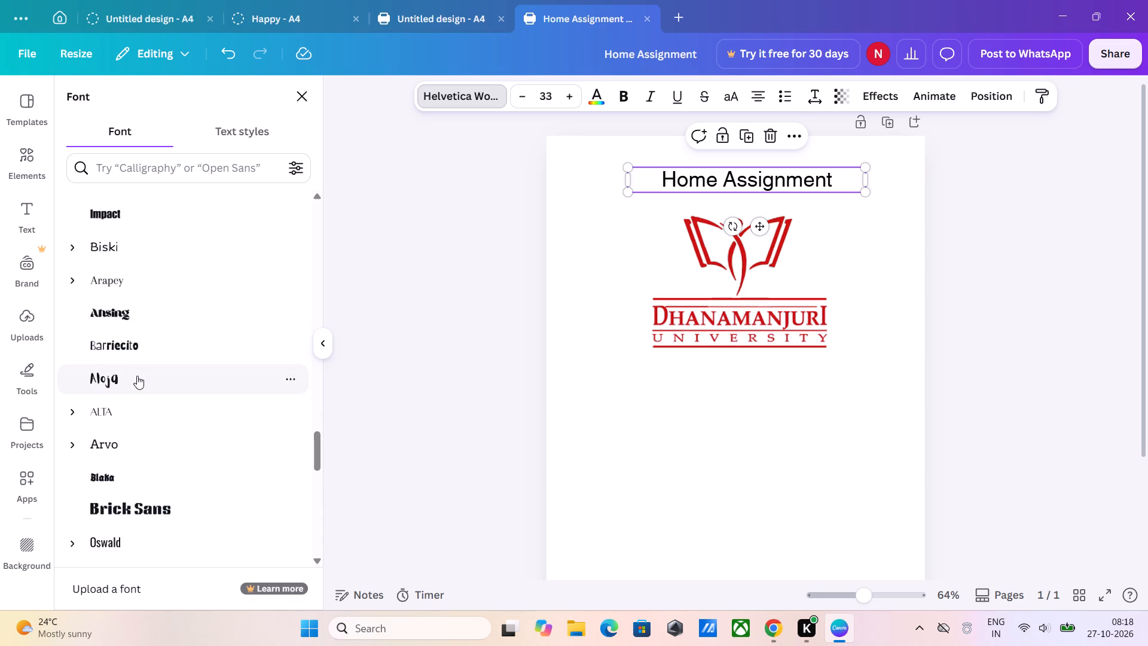
scroll(138, 382, down, 4)
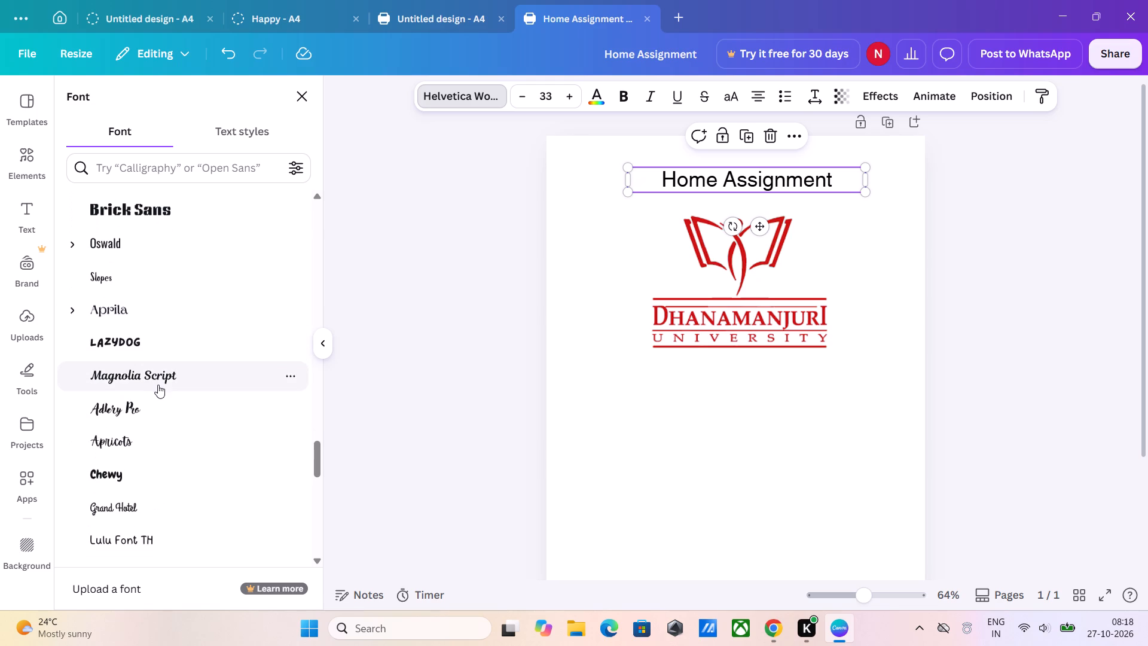
scroll(155, 453, down, 4)
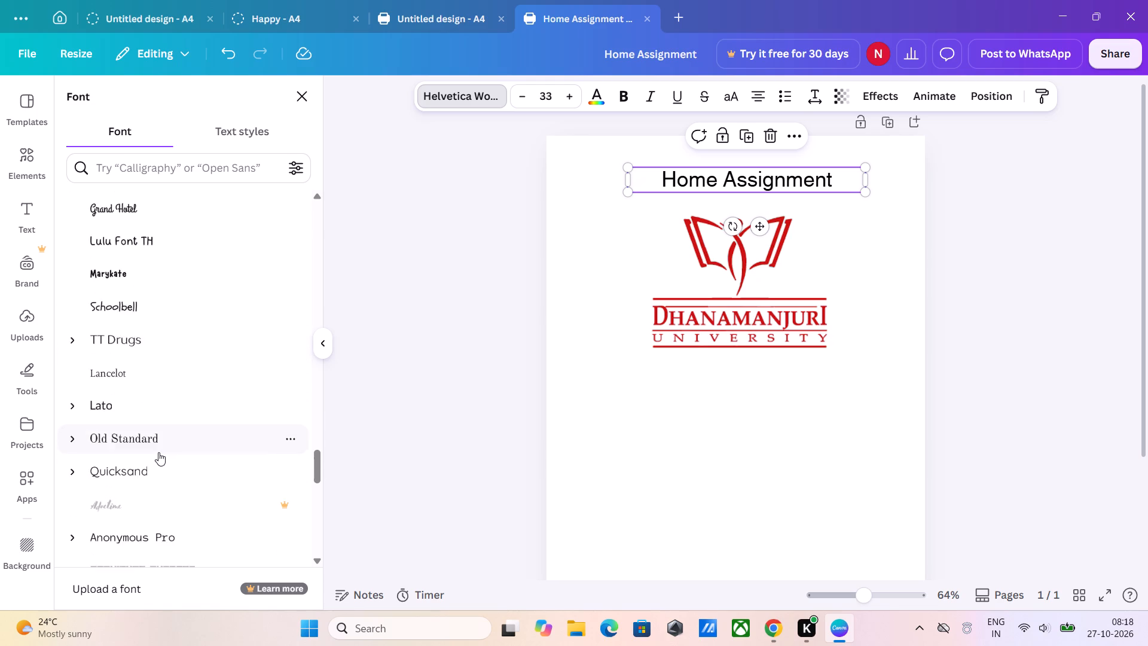
scroll(158, 452, down, 5)
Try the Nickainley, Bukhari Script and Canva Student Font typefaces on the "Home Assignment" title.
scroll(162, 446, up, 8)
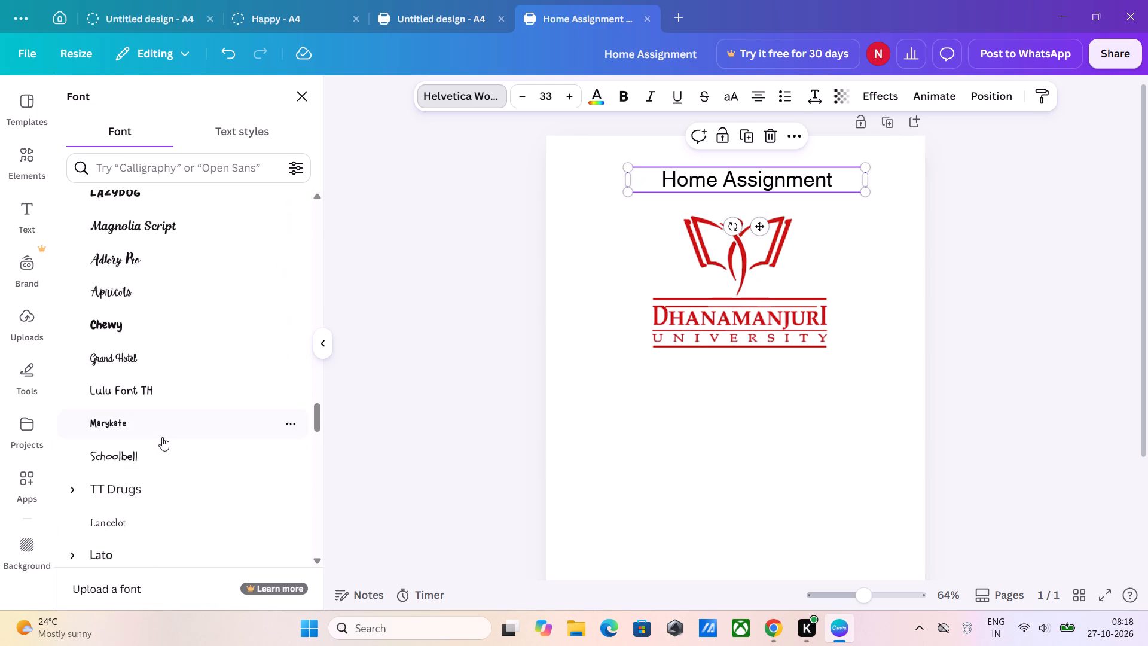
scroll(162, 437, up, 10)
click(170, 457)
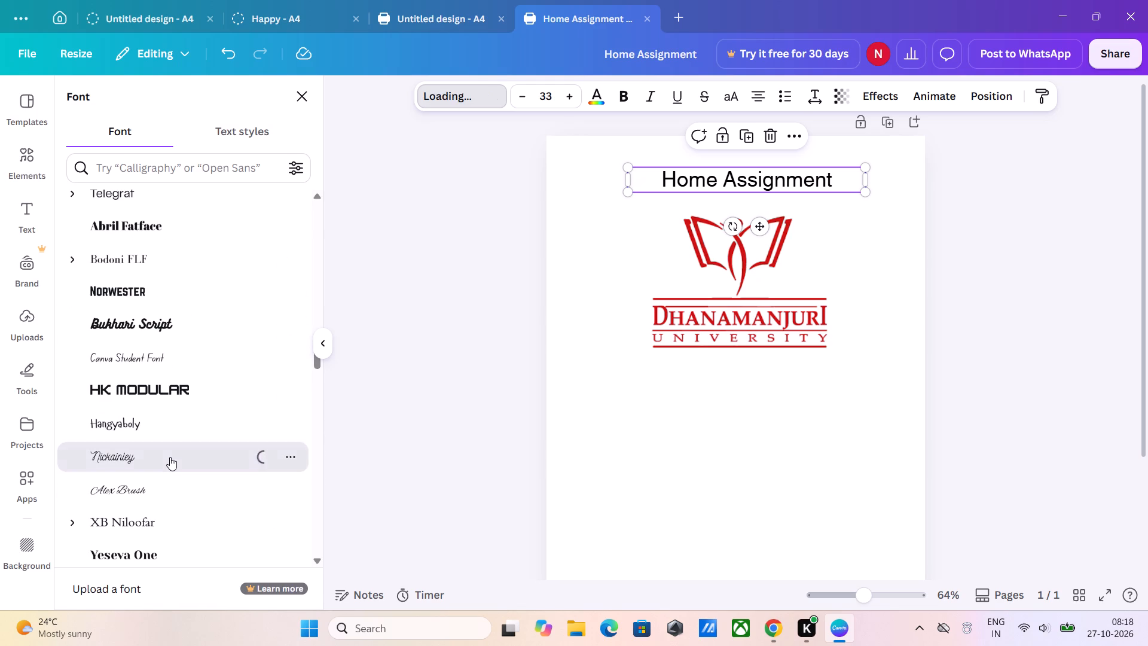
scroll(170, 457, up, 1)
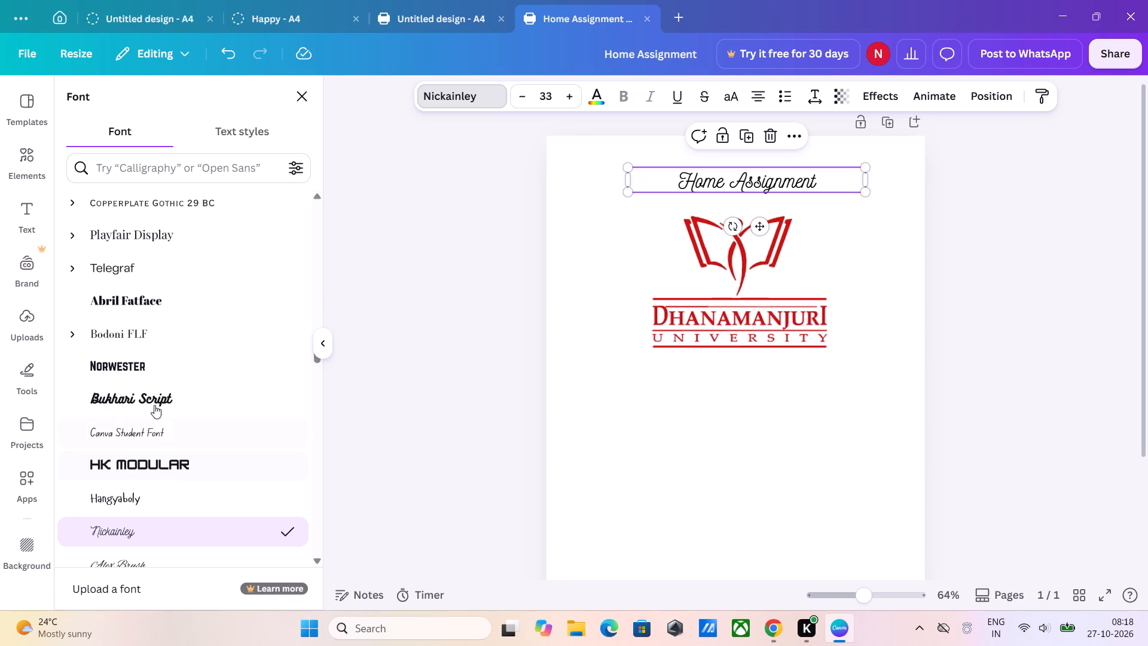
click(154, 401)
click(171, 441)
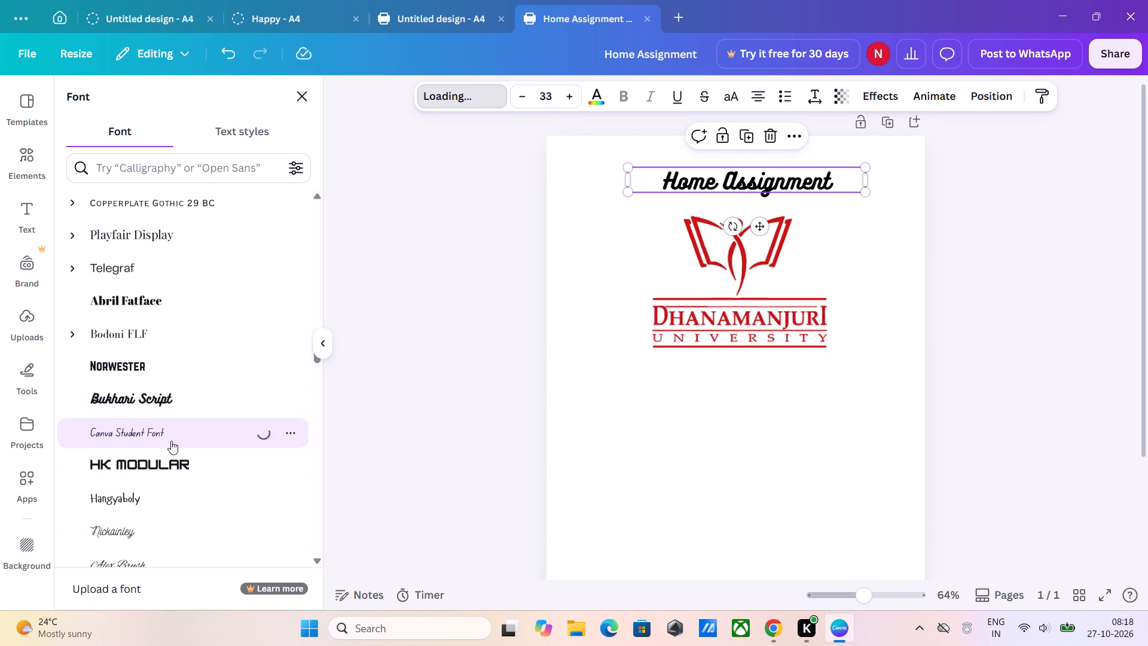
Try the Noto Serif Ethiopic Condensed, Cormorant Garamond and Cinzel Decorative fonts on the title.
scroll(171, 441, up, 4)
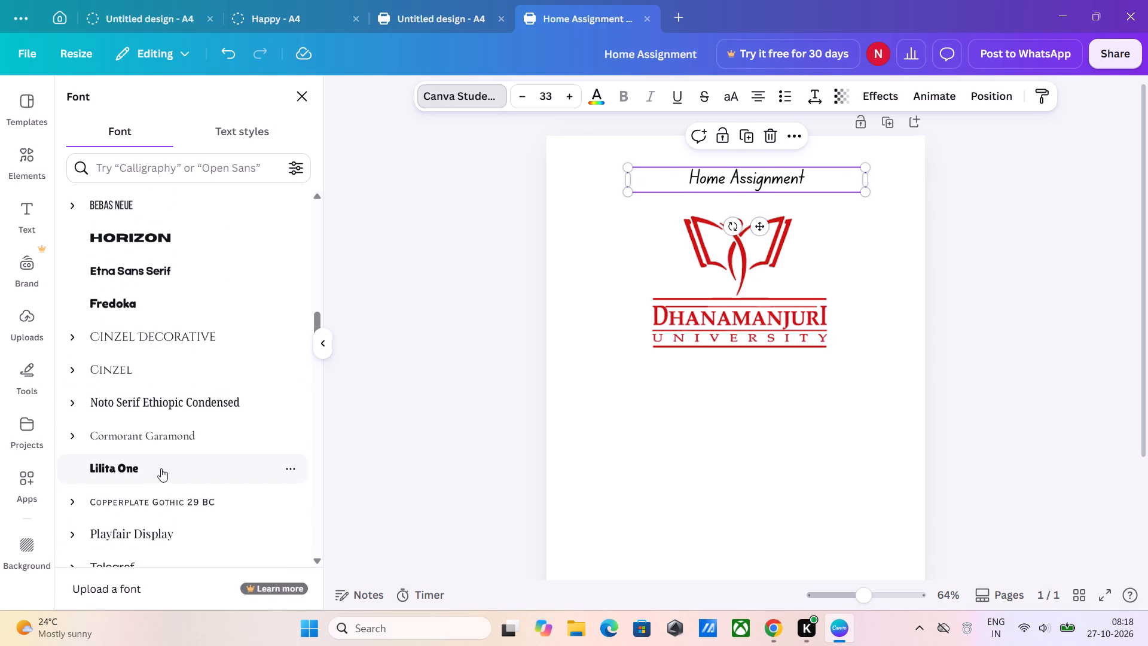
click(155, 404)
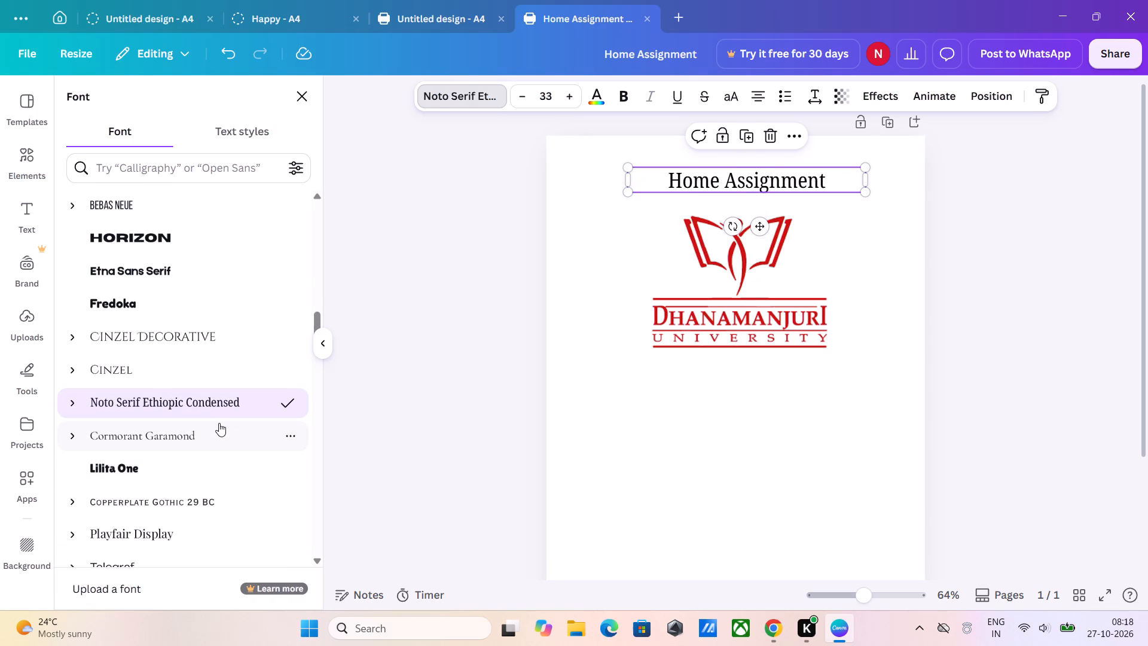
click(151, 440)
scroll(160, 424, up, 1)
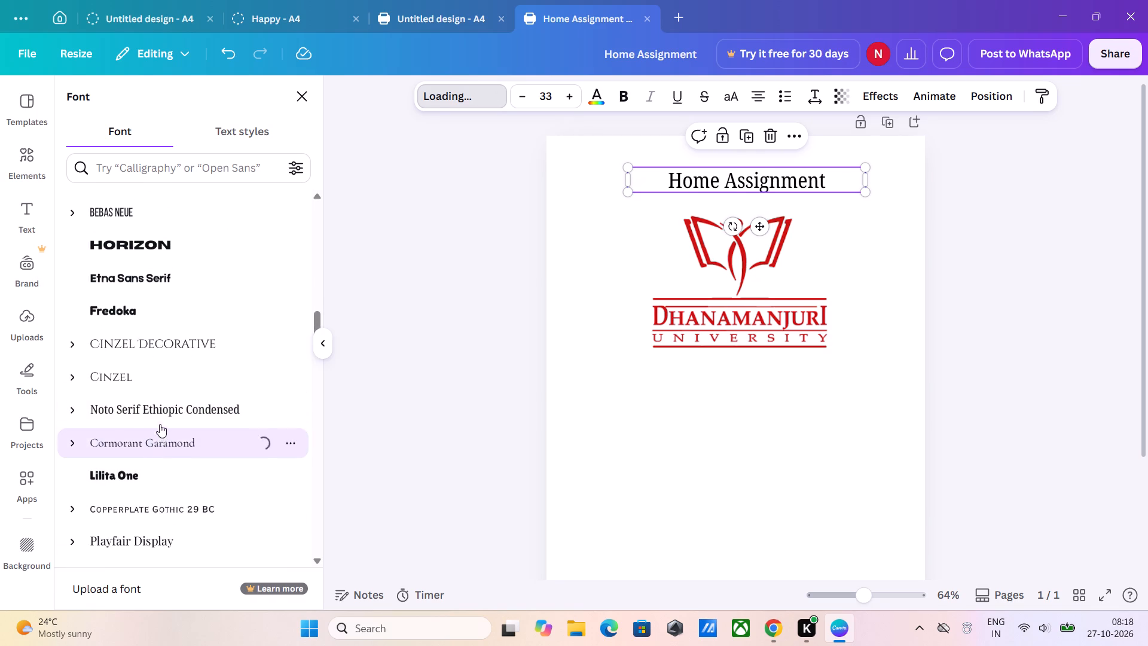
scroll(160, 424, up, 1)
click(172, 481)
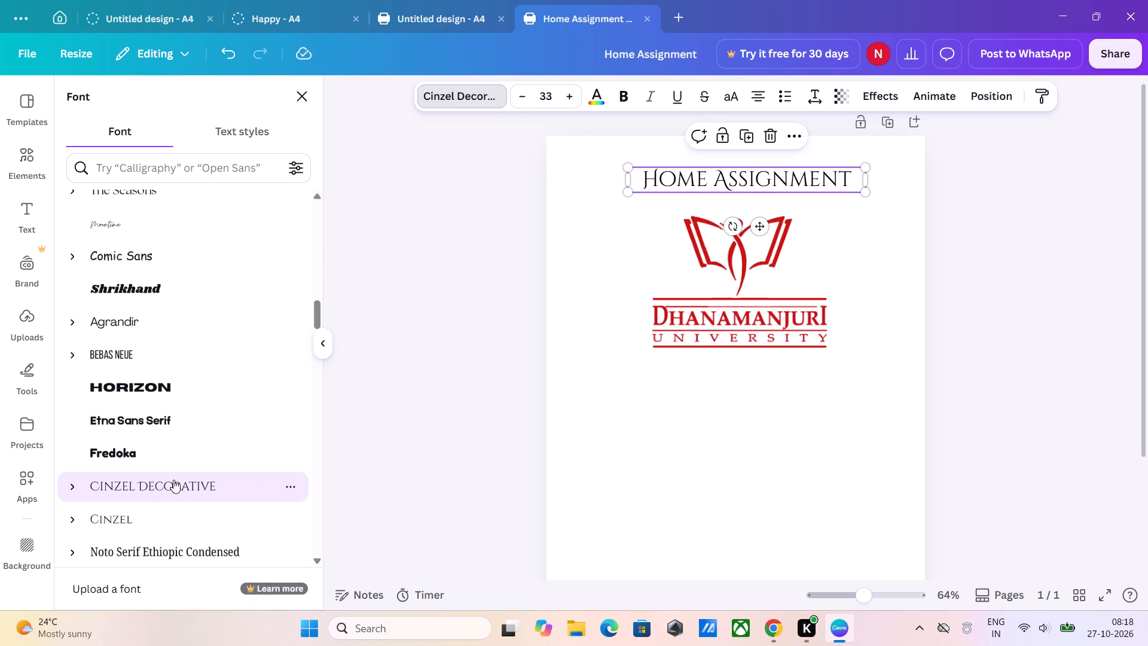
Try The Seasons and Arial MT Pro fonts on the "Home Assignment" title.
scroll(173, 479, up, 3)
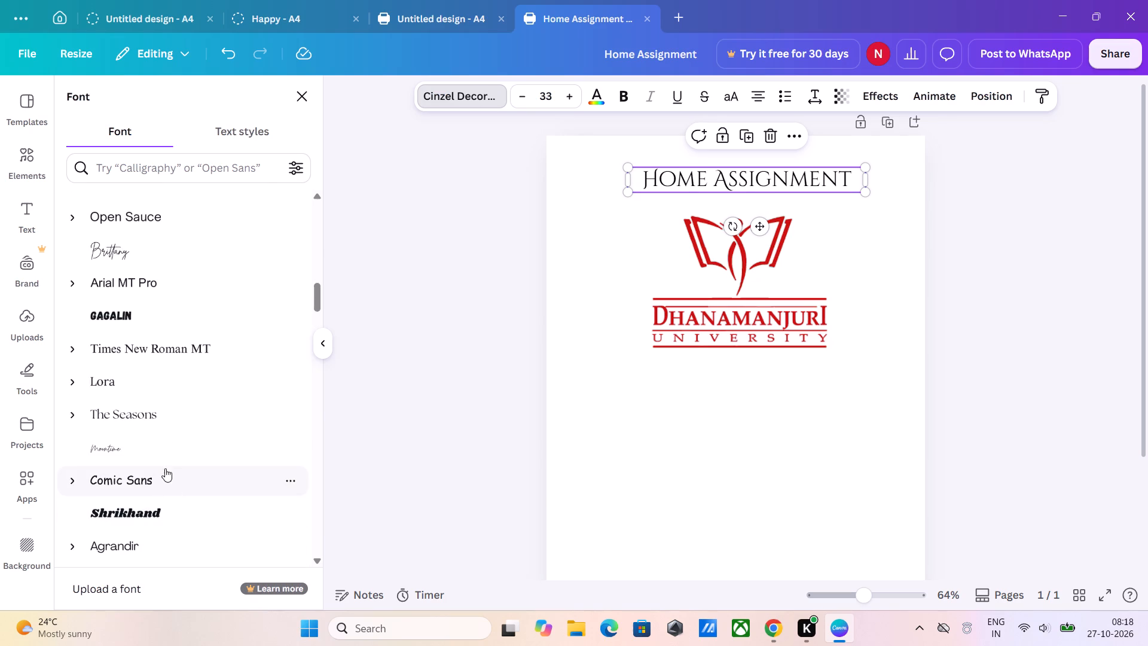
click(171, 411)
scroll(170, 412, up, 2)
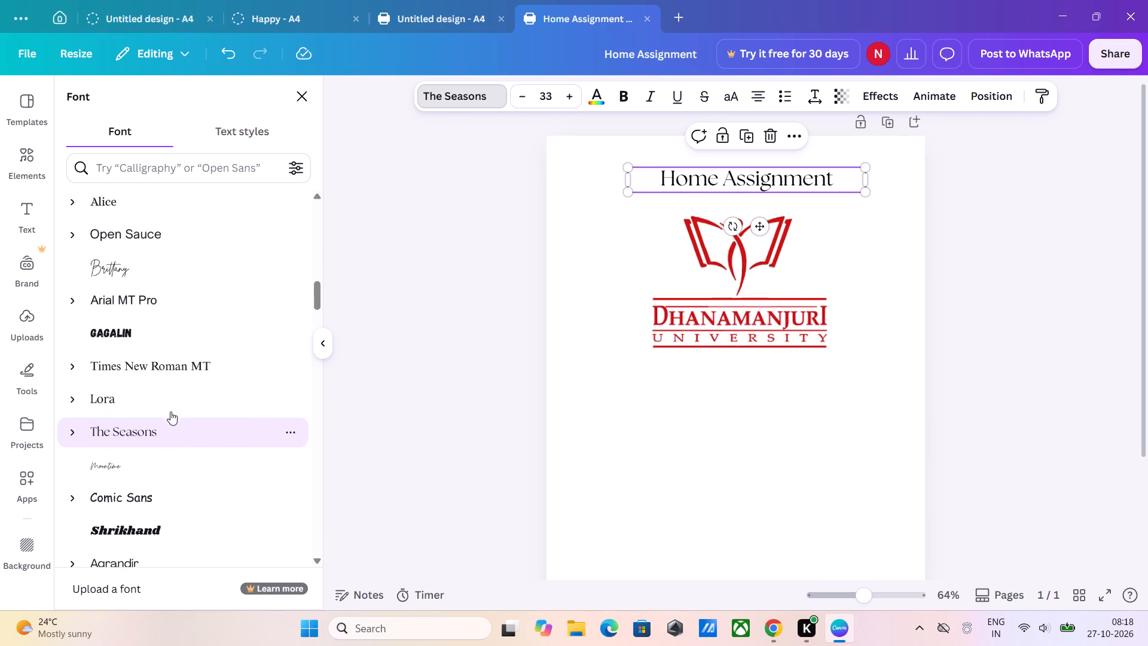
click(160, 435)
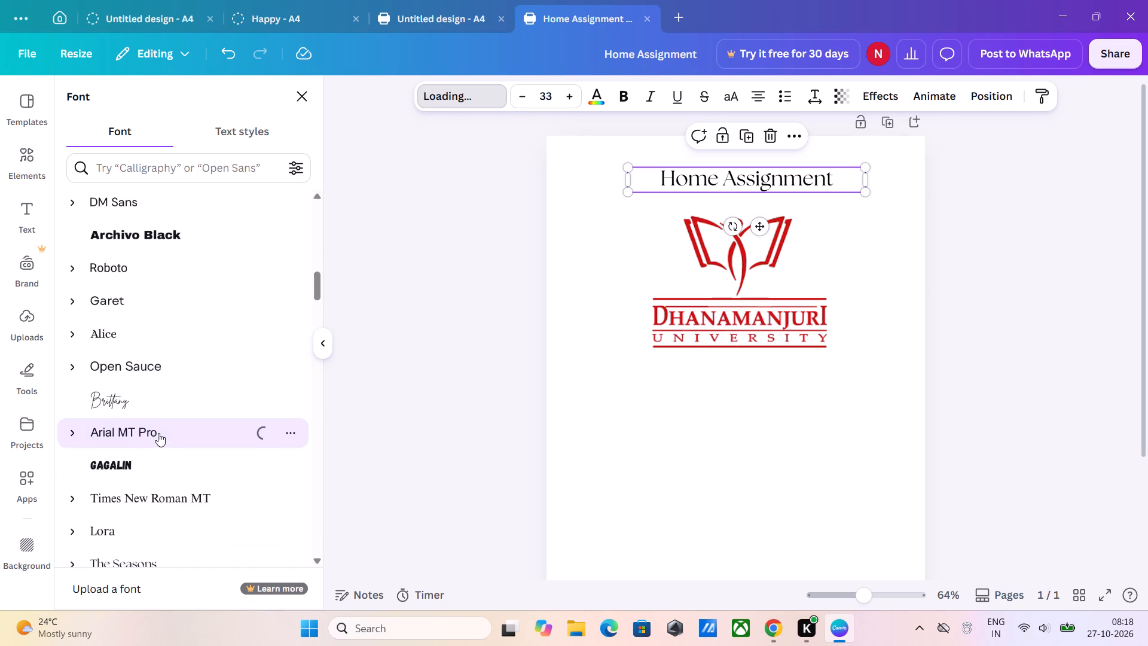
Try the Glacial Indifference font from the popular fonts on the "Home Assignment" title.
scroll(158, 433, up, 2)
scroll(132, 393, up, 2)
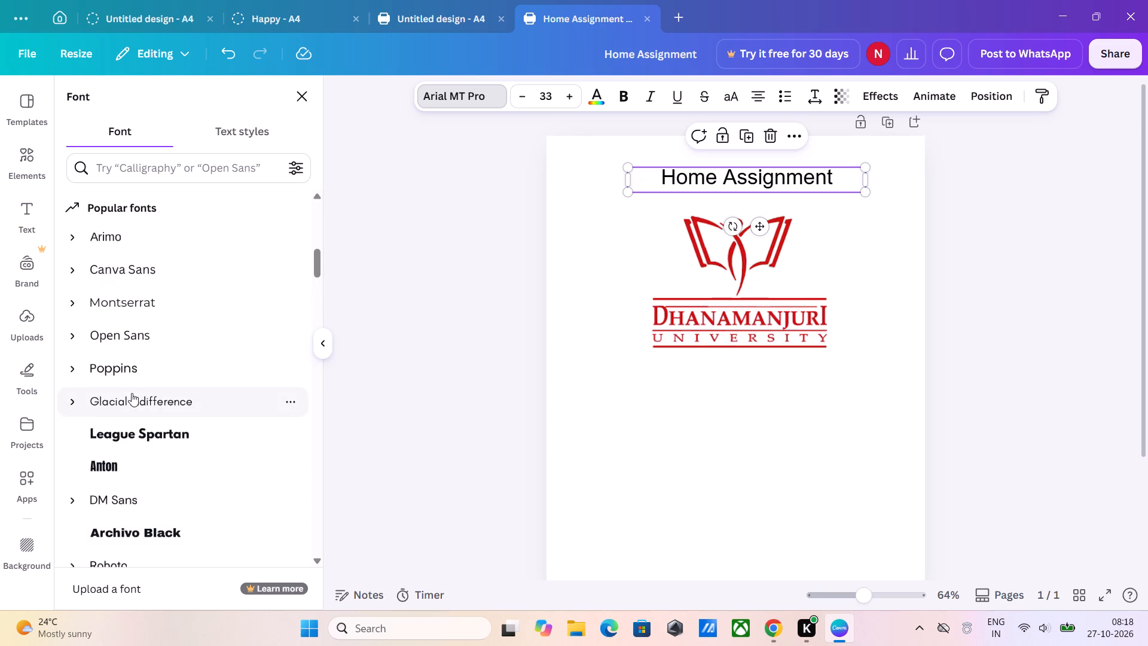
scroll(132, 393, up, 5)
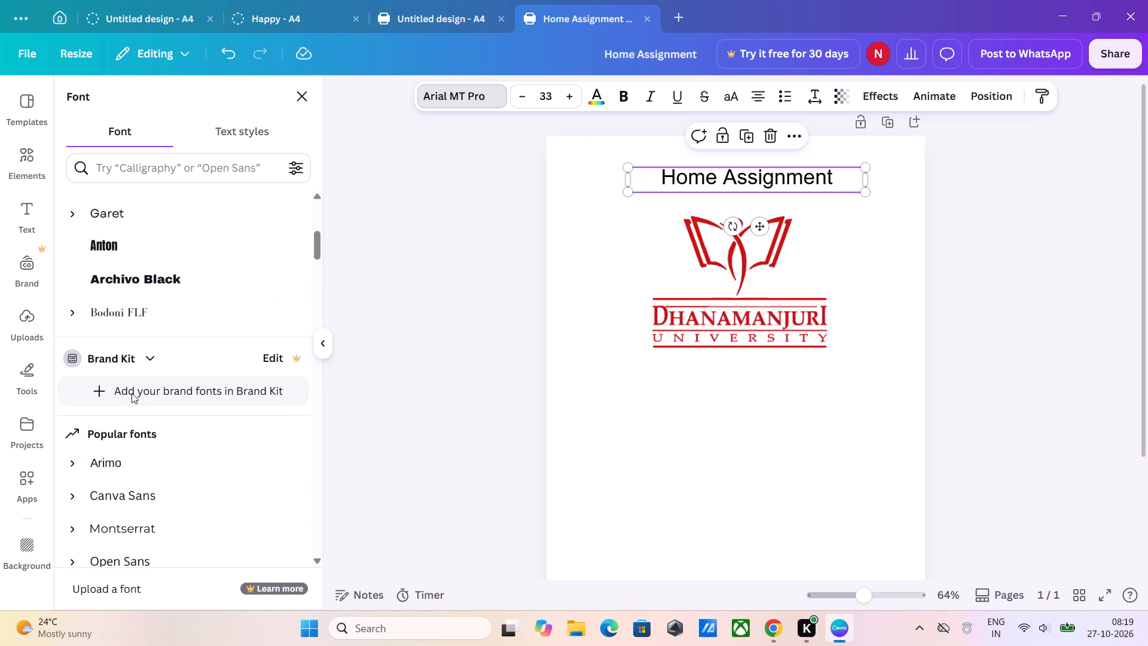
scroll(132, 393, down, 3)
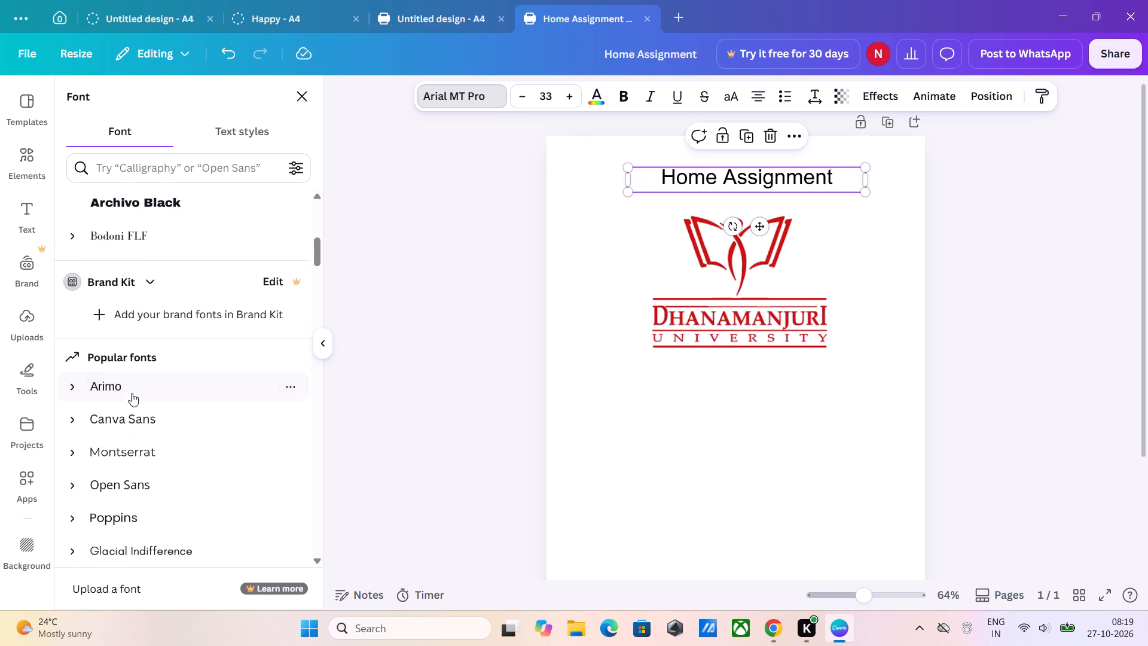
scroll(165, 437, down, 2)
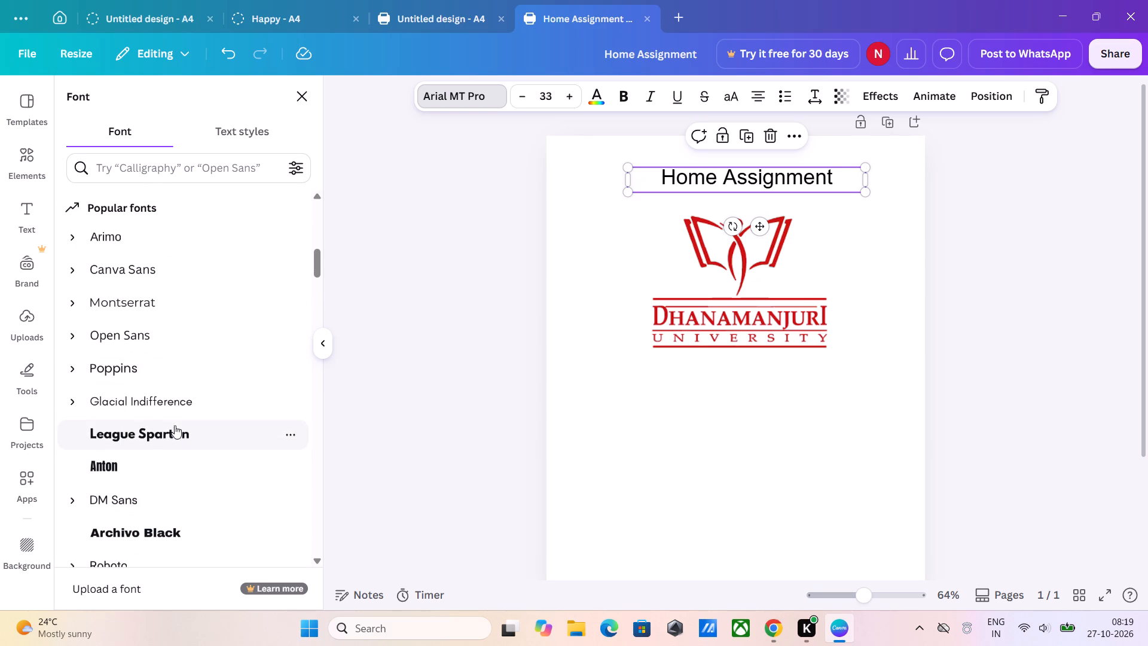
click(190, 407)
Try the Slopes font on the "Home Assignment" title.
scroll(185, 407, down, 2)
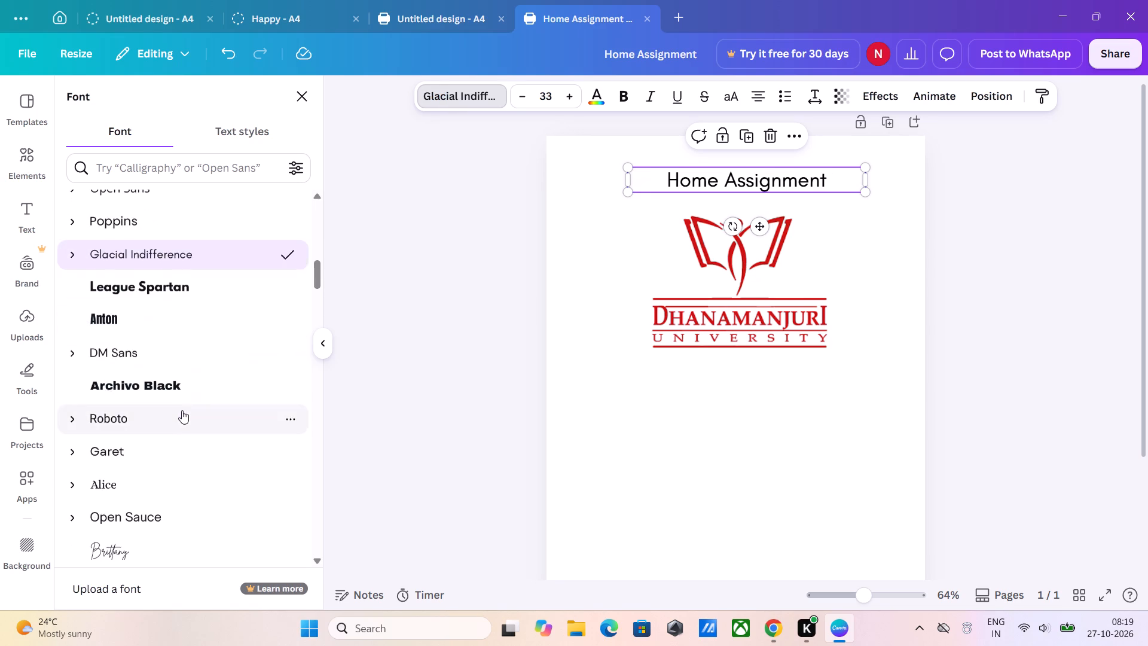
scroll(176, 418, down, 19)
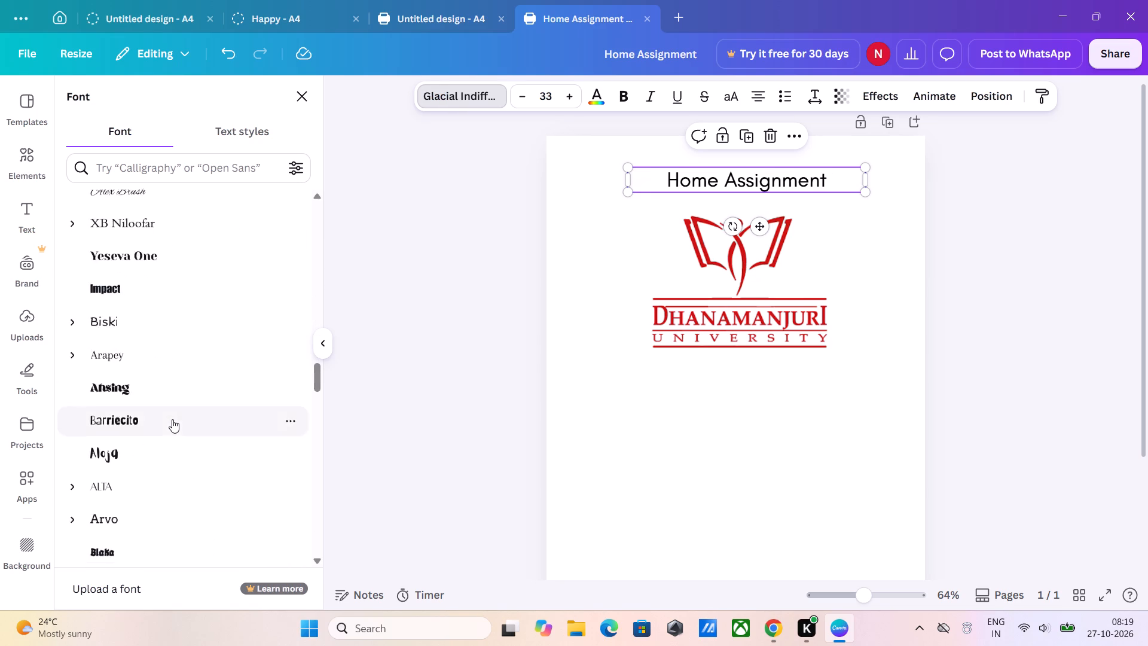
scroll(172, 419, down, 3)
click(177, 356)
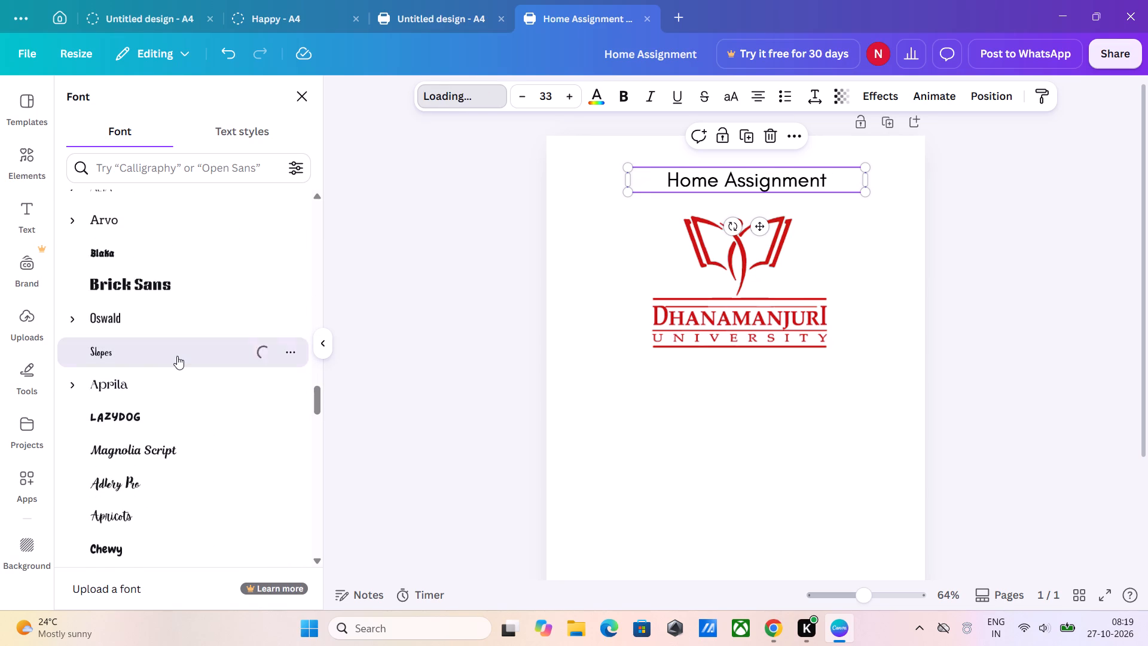
Apply the Oswald font to the "Home Assignment" title.
click(153, 324)
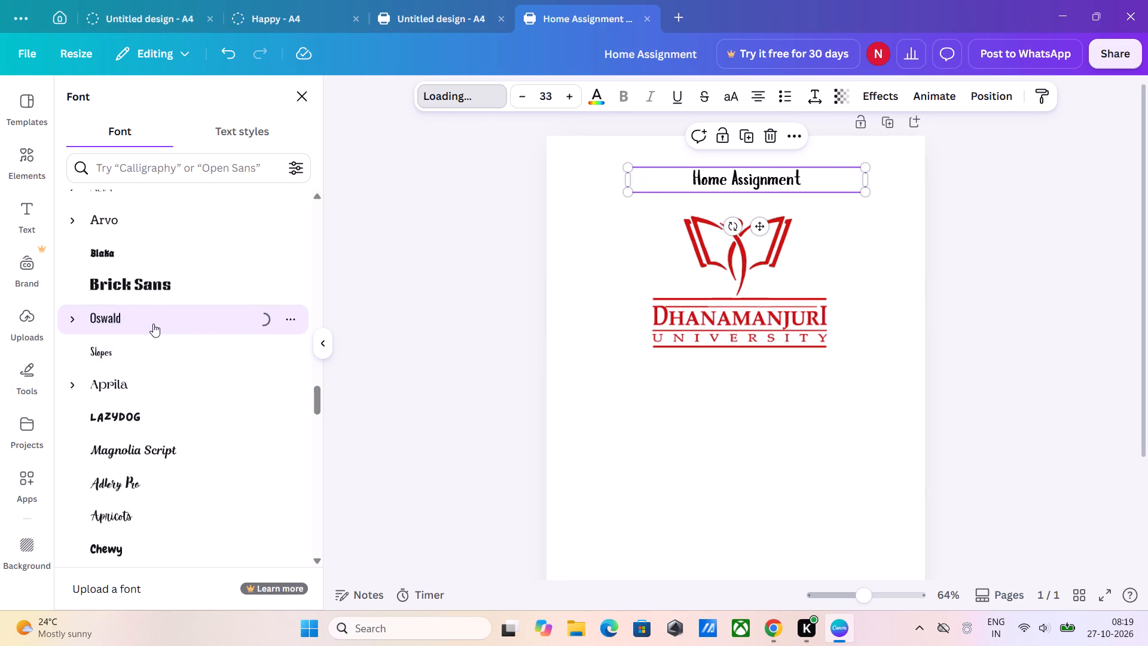
scroll(153, 324, up, 6)
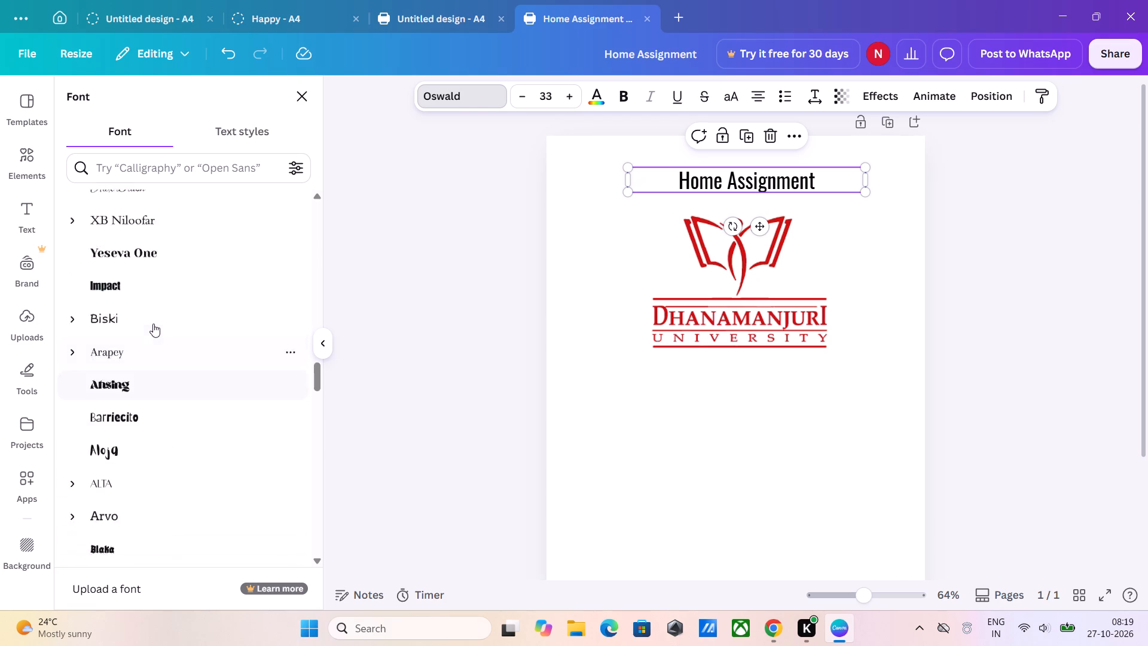
Enlarge the "Home Assignment" title proportionally to a font size of about 38.7.
drag(865, 197, 900, 233)
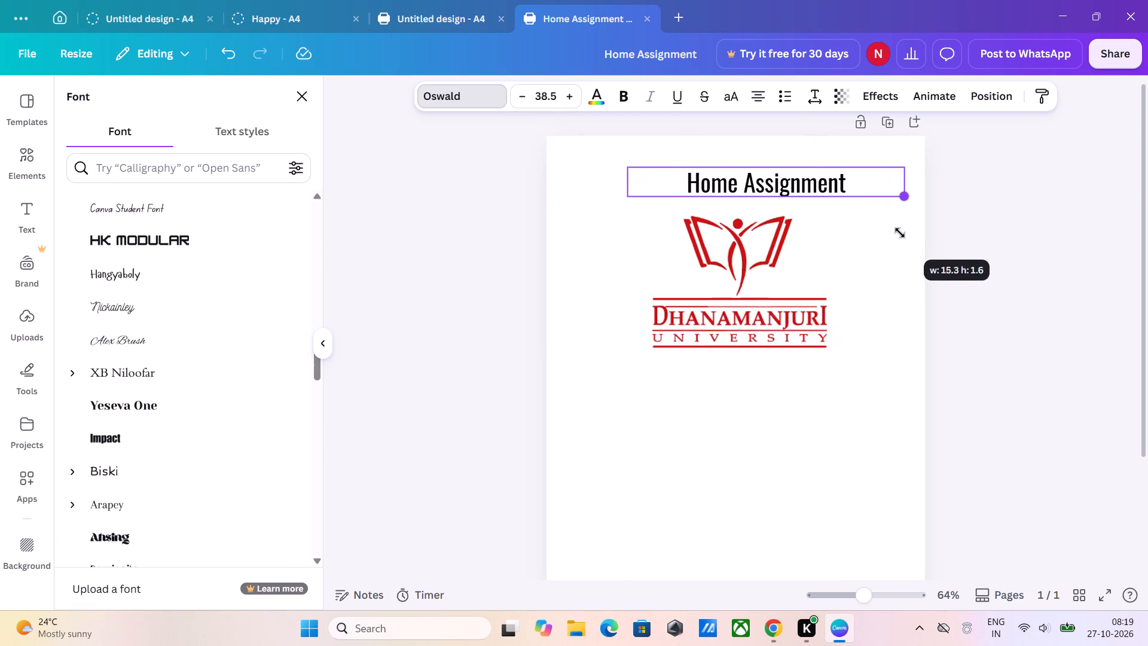
drag(900, 233, 902, 234)
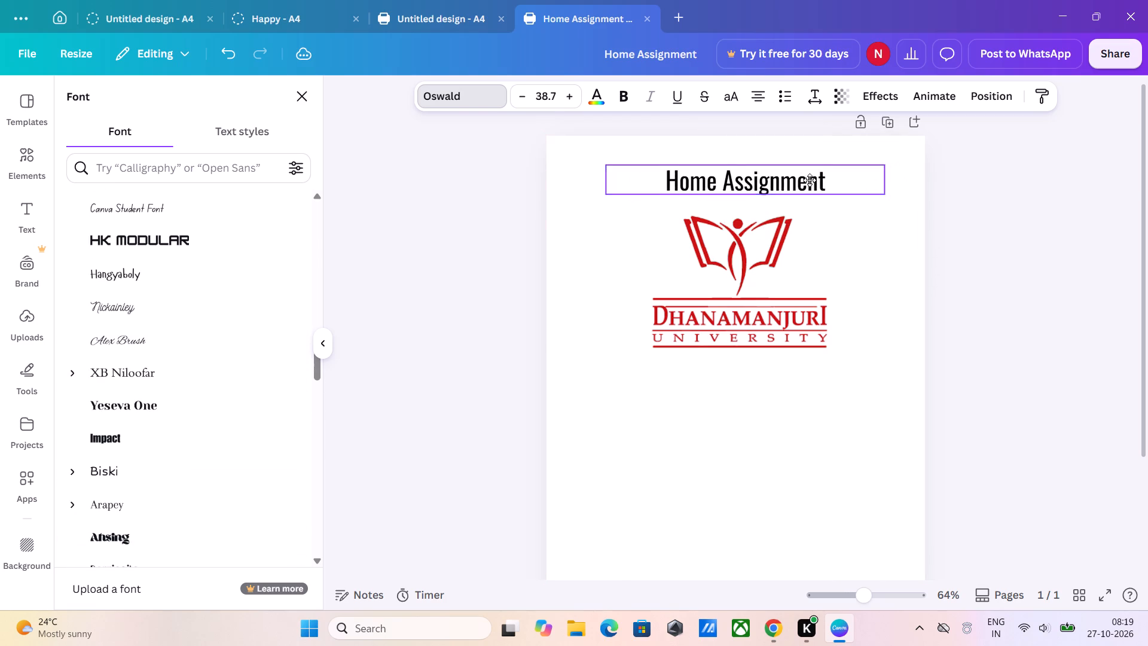
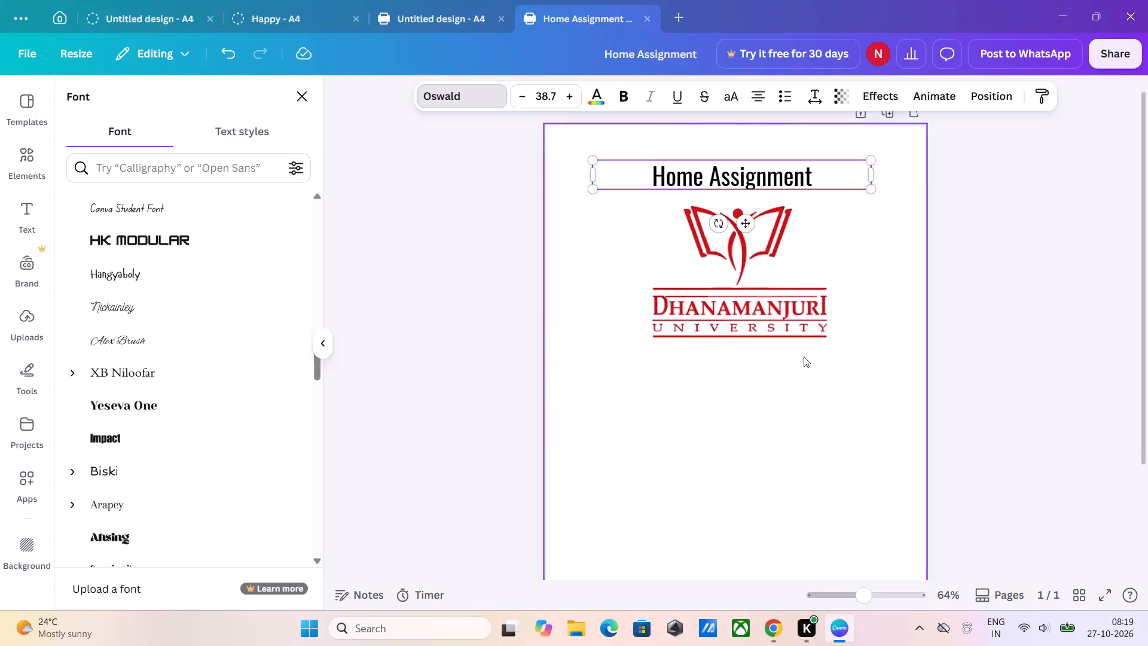
Duplicate the "Home Assignment" title and place the copy horizontally aligned with the original, just below the university logo.
scroll(800, 350, up, 4)
key(ctrl+d)
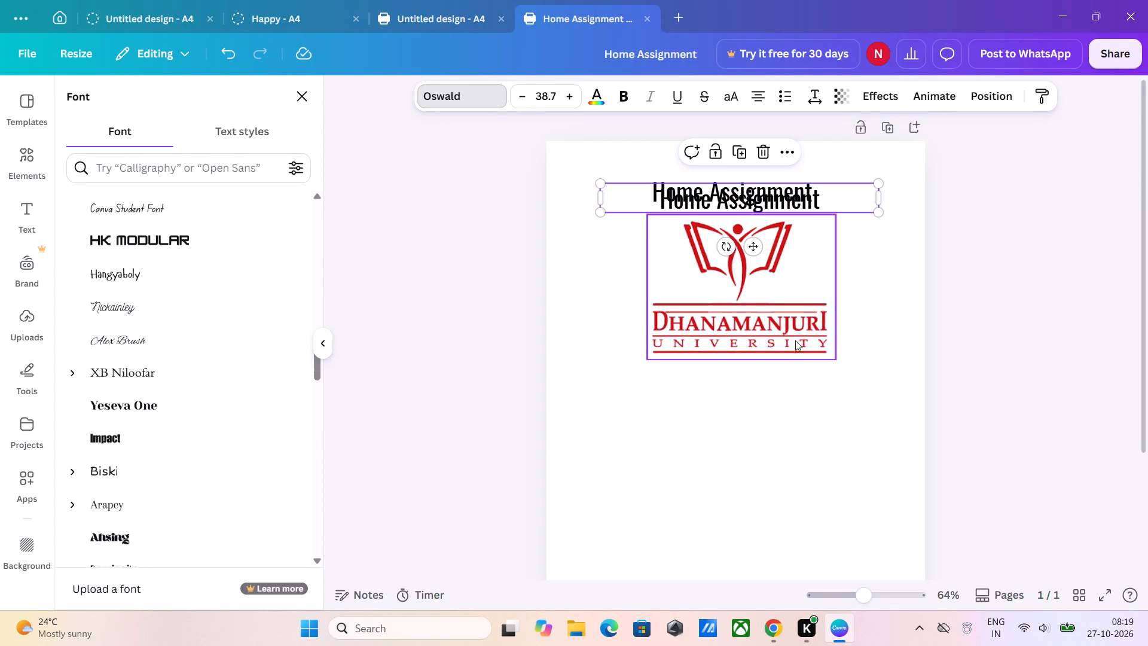
drag(753, 202, 746, 398)
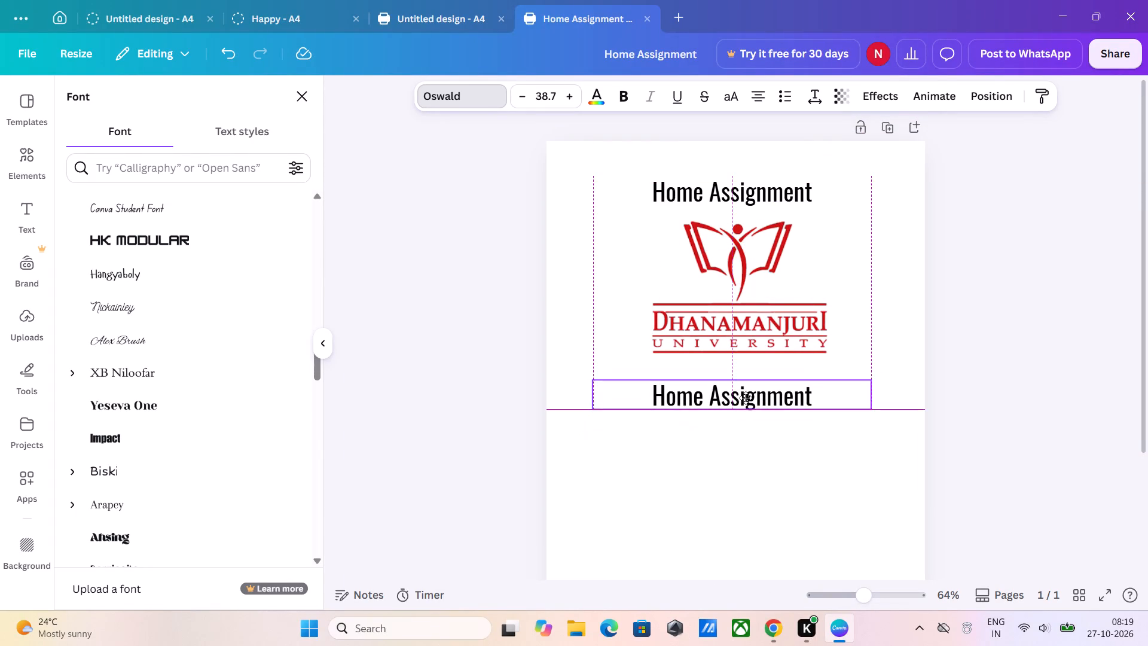
drag(746, 398, 747, 394)
Replace the text of the title copy below the logo with "Head".
double_click(831, 391)
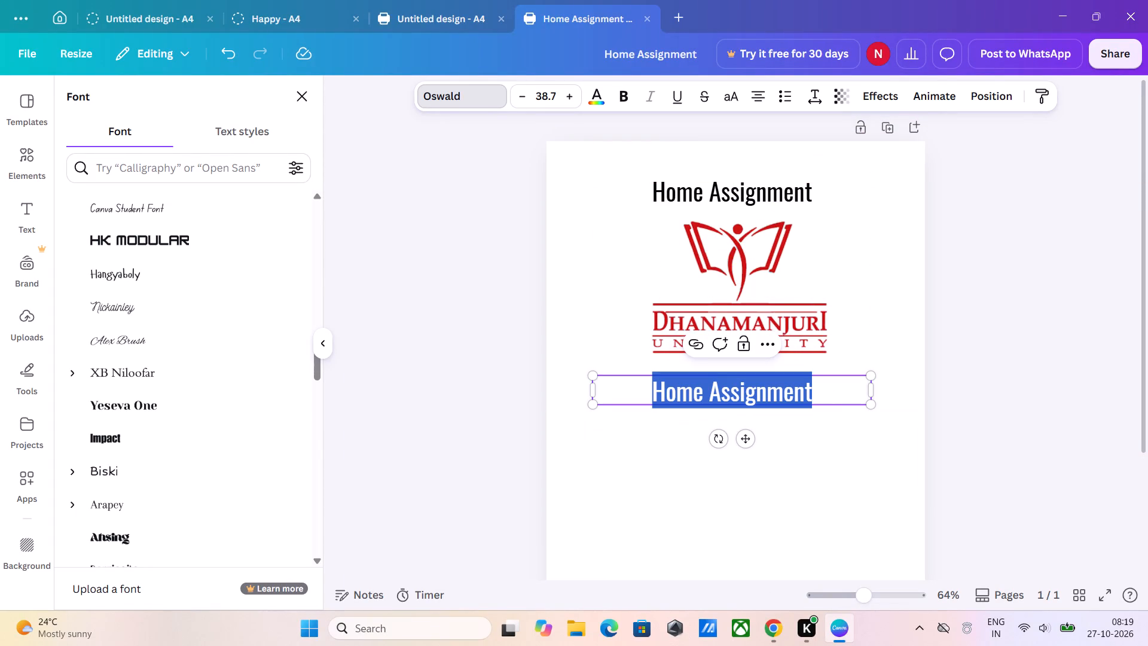
key(BackSpace)
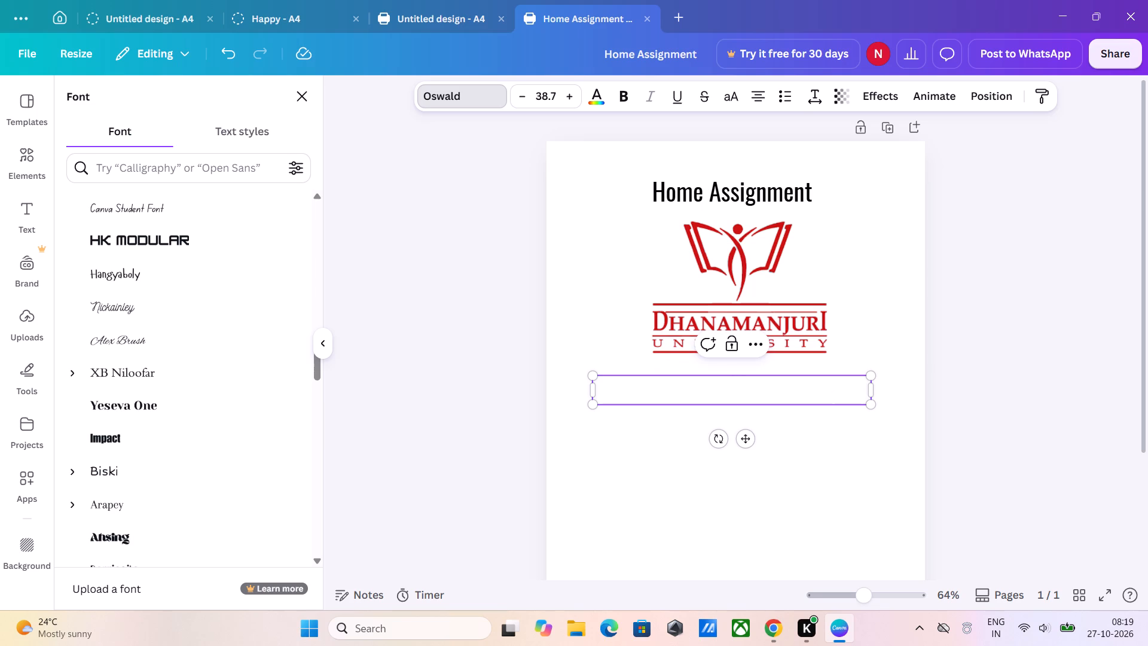
text(Head)
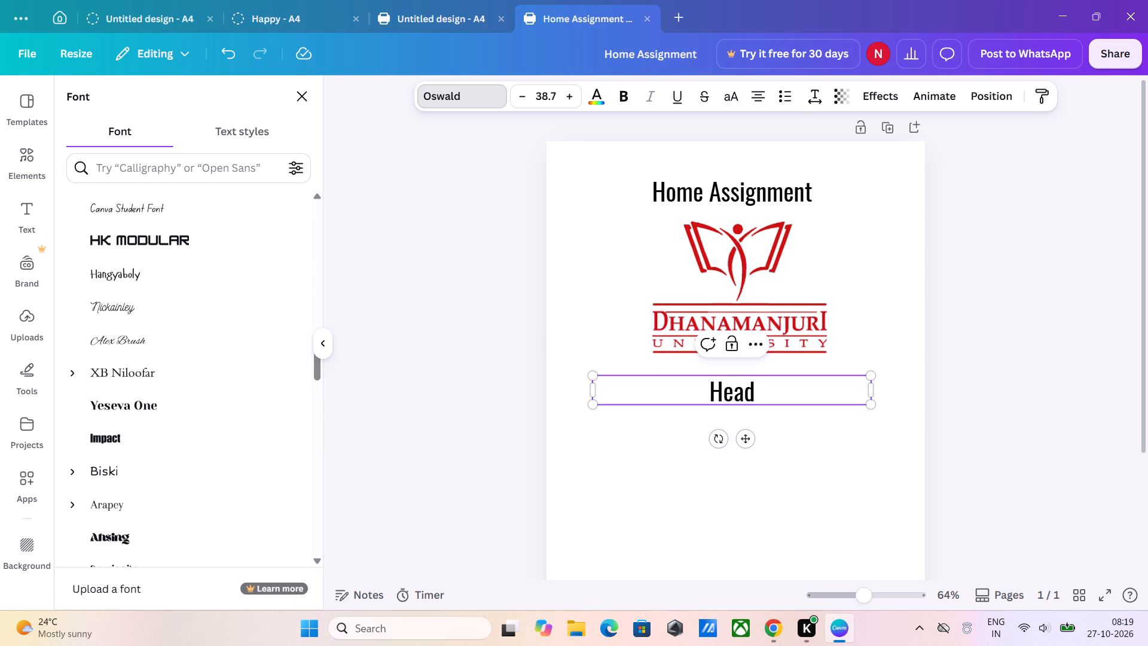
Reduce the font size of the "Head" text to 27.7.
click(521, 97)
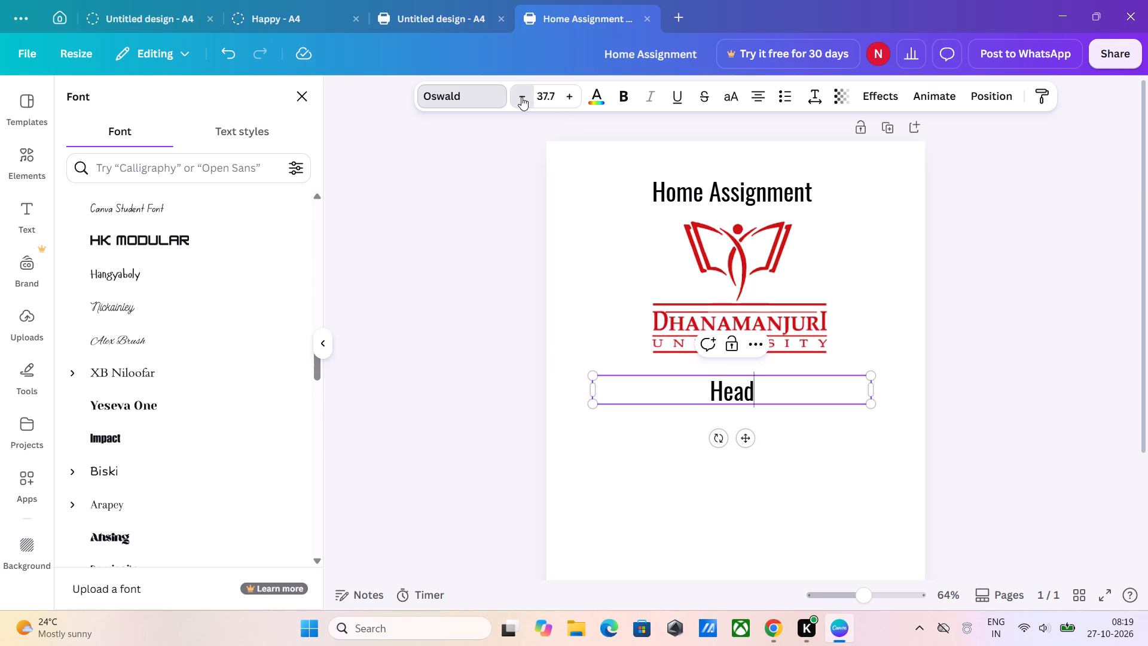
click(569, 92)
scroll(768, 319, down, 3)
scroll(769, 319, up, 1)
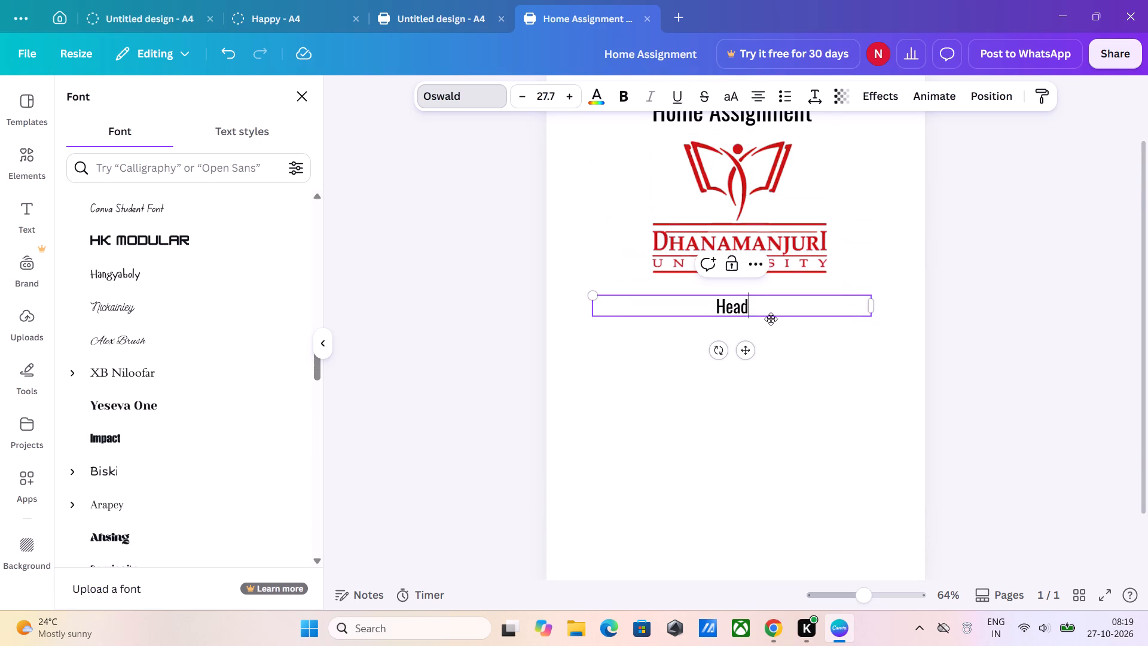
Add a comma after "Head" and enter "Department of English" as the second line of the text box.
key(Return)
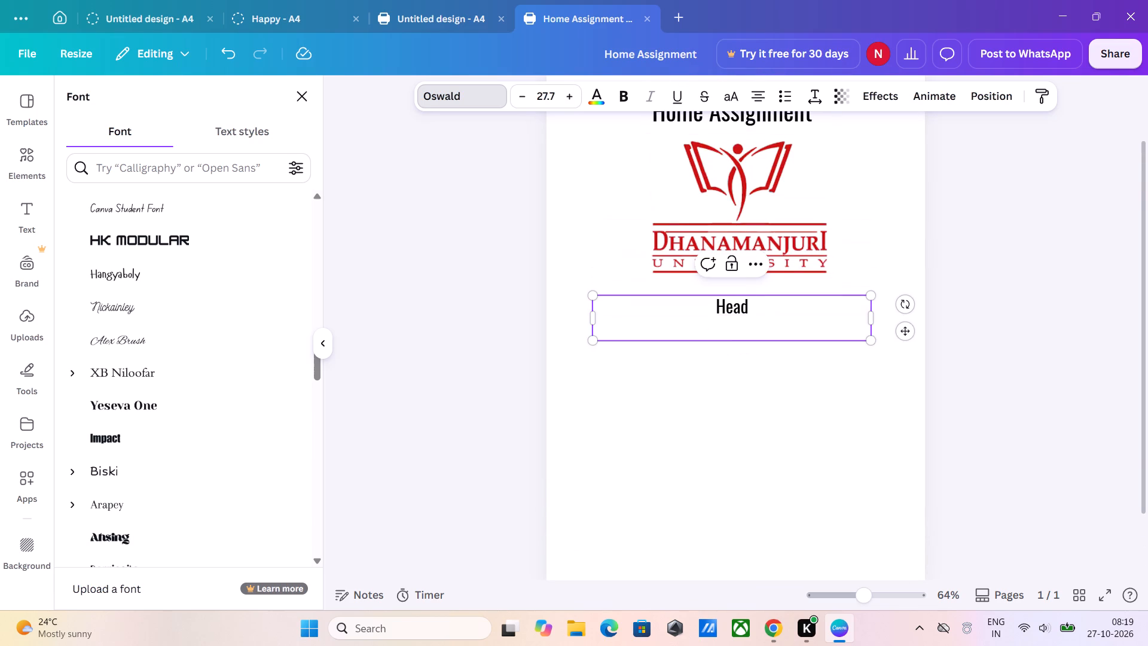
key(BackSpace)
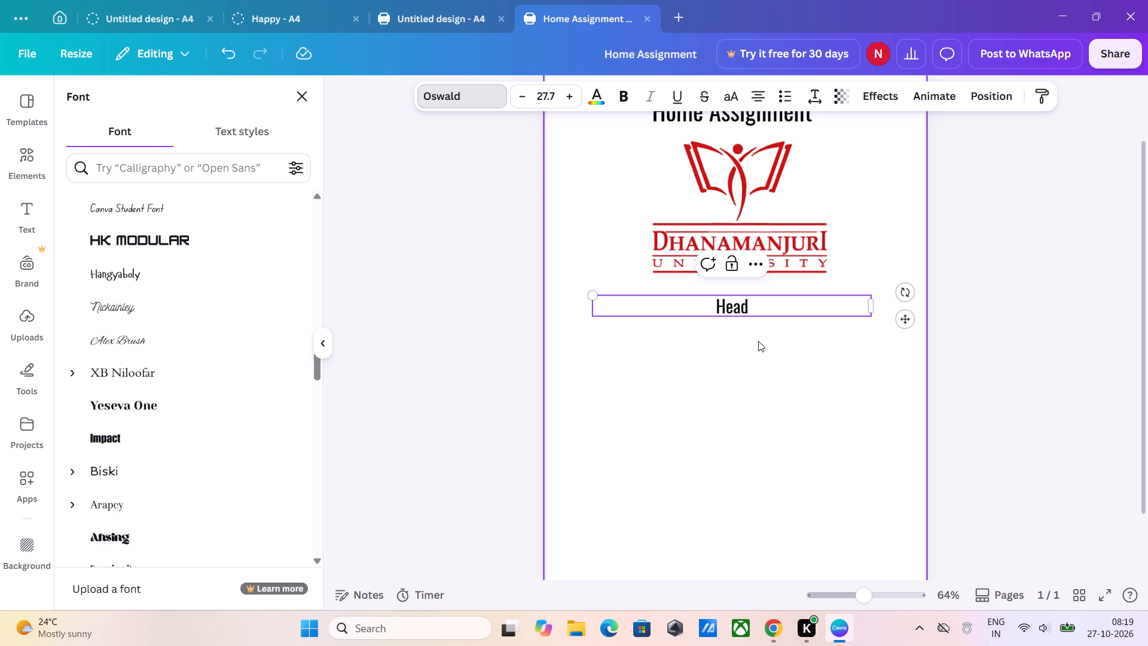
key(comma)
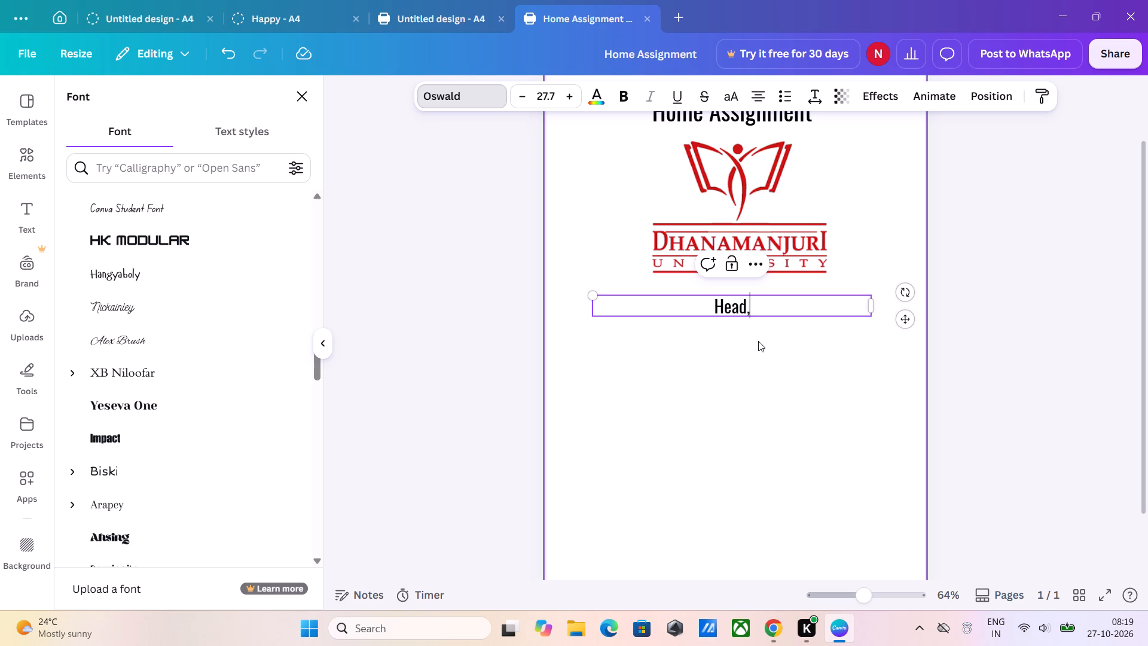
key(Return)
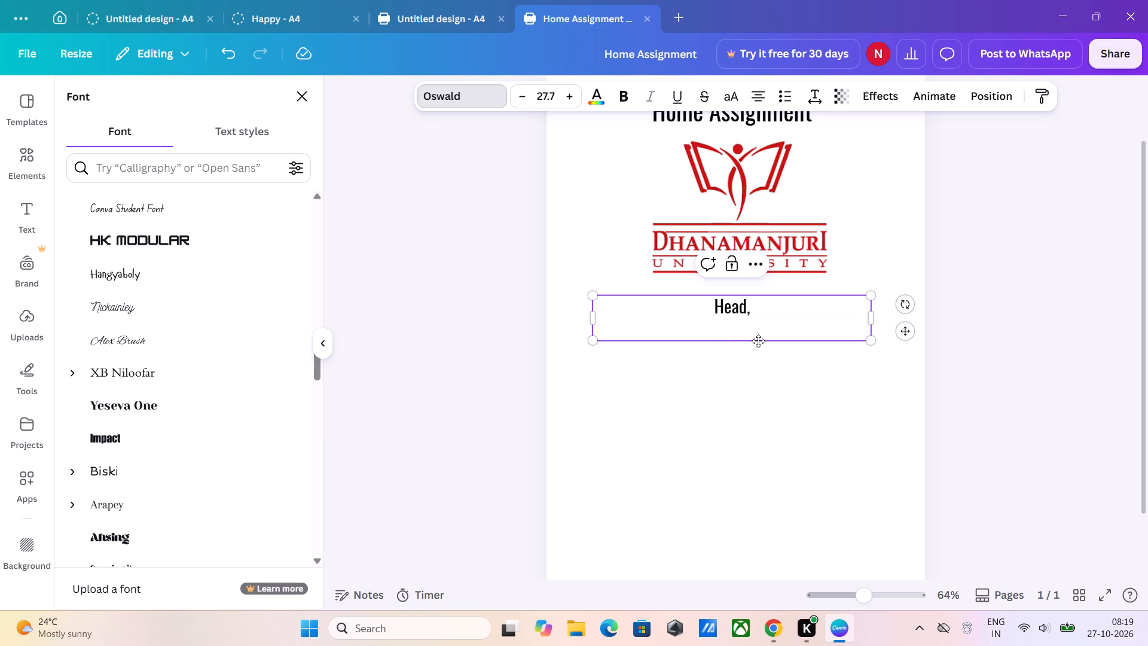
key(shift+d)
text(epa)
text(rt)
text(ment)
key(space)
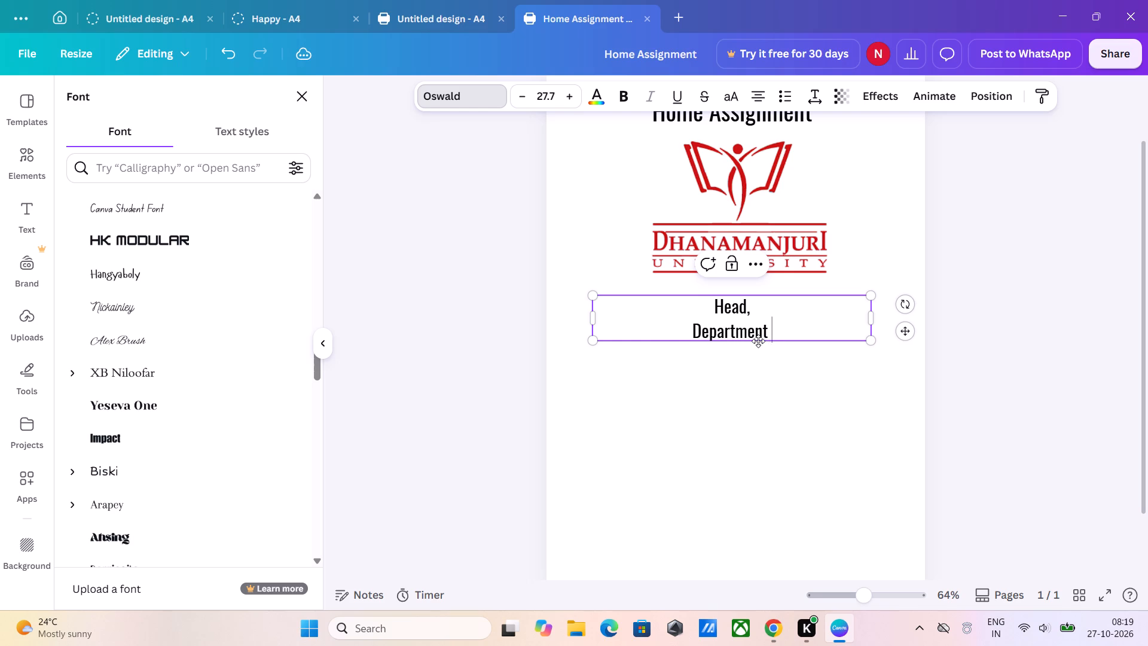
text(of)
key(space)
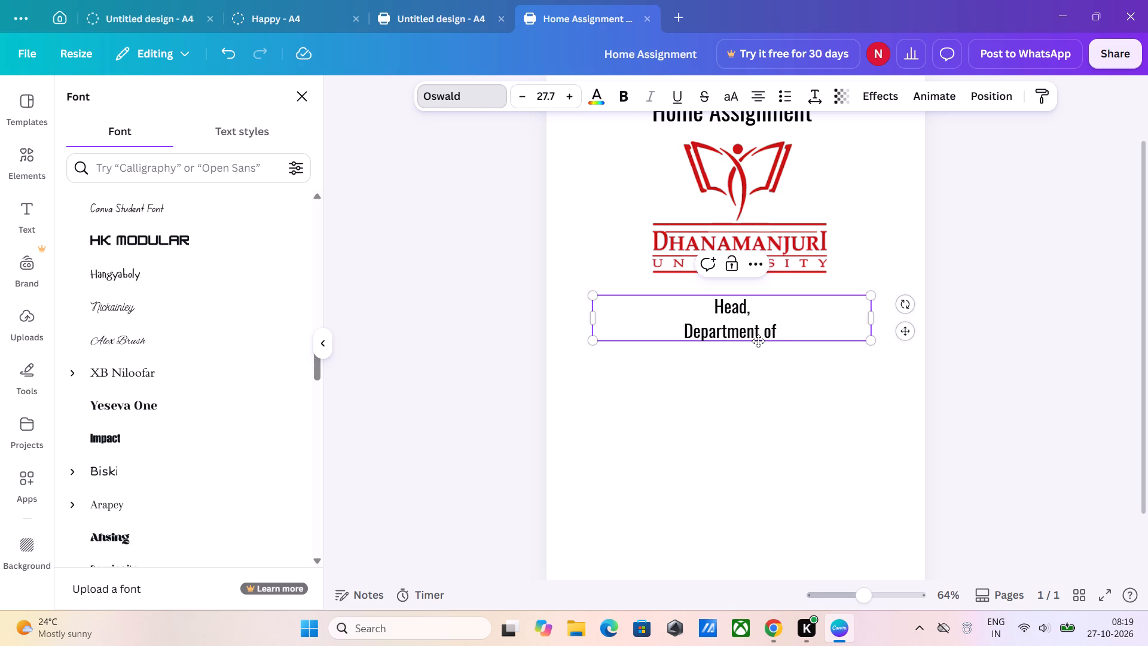
text(Emglish)
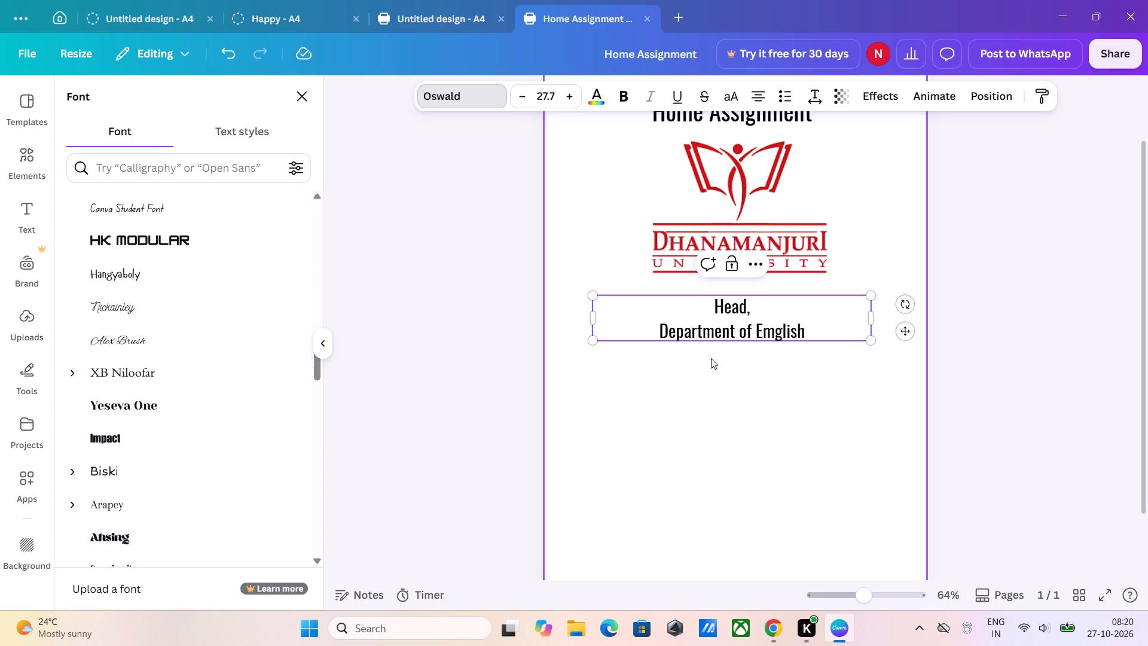
key(BackSpace)
key(BackSpace)
key(BackSpace)
key(BackSpace)
key(BackSpace)
key(BackSpace)
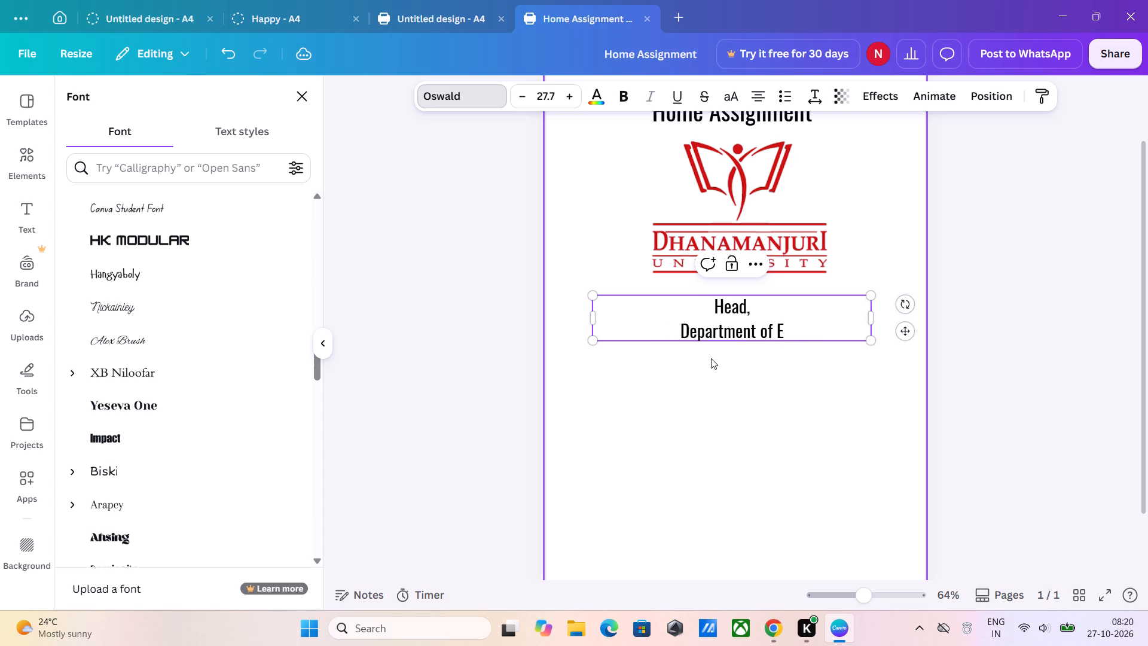
text(nglish)
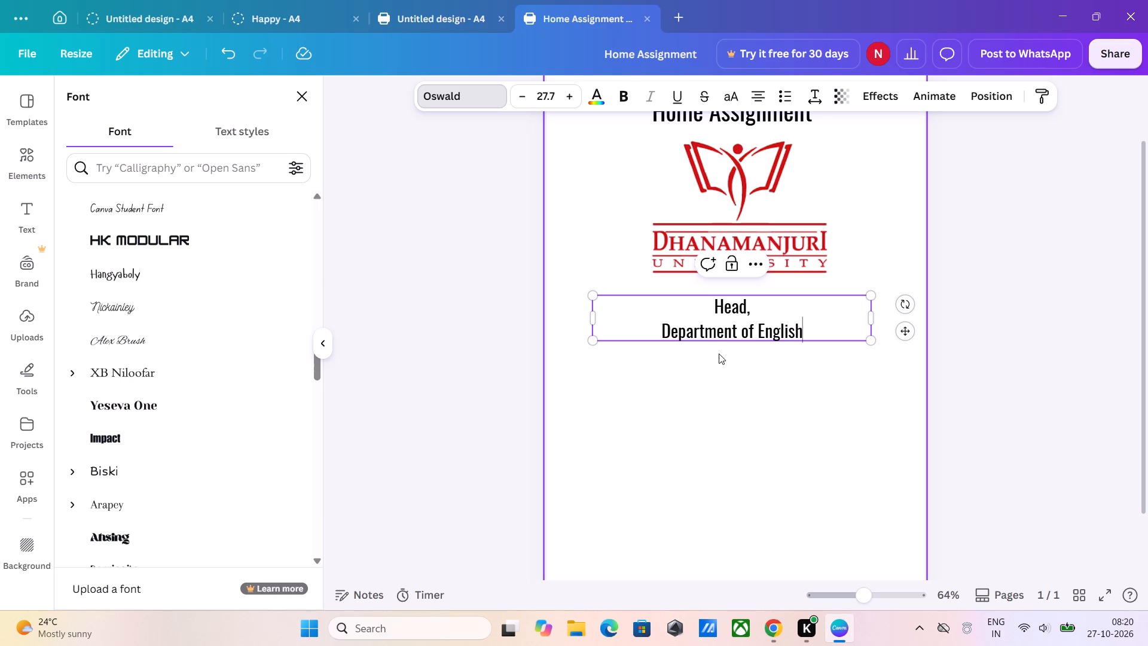
Add "D.M College of science," as the third line, under "Department of English".
key(space)
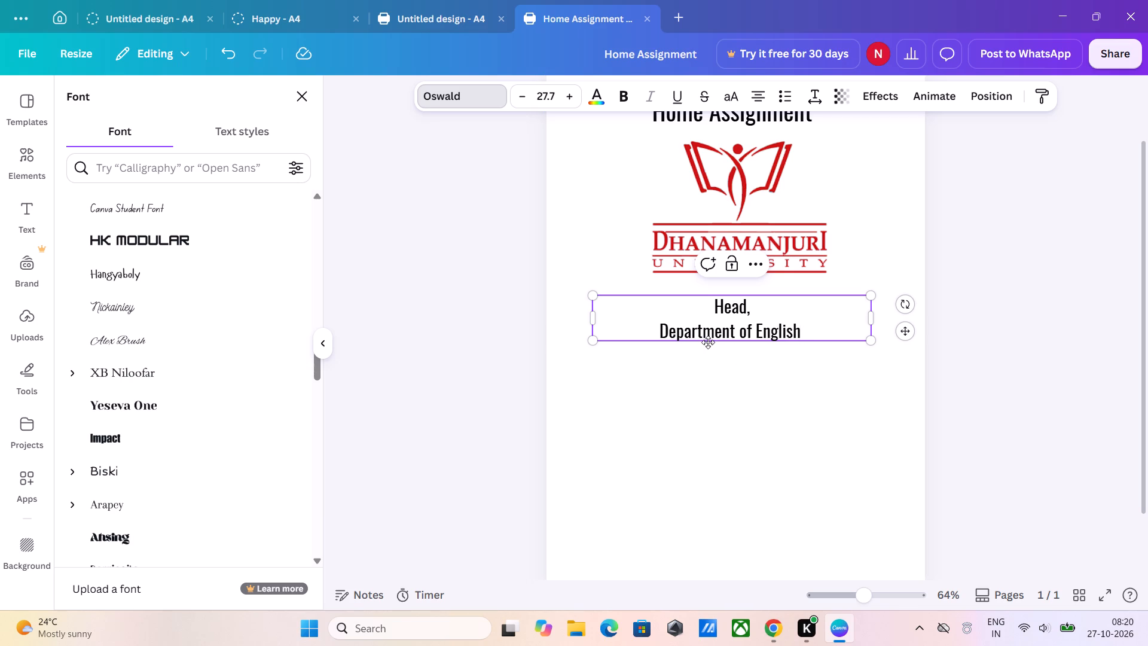
text(D.M)
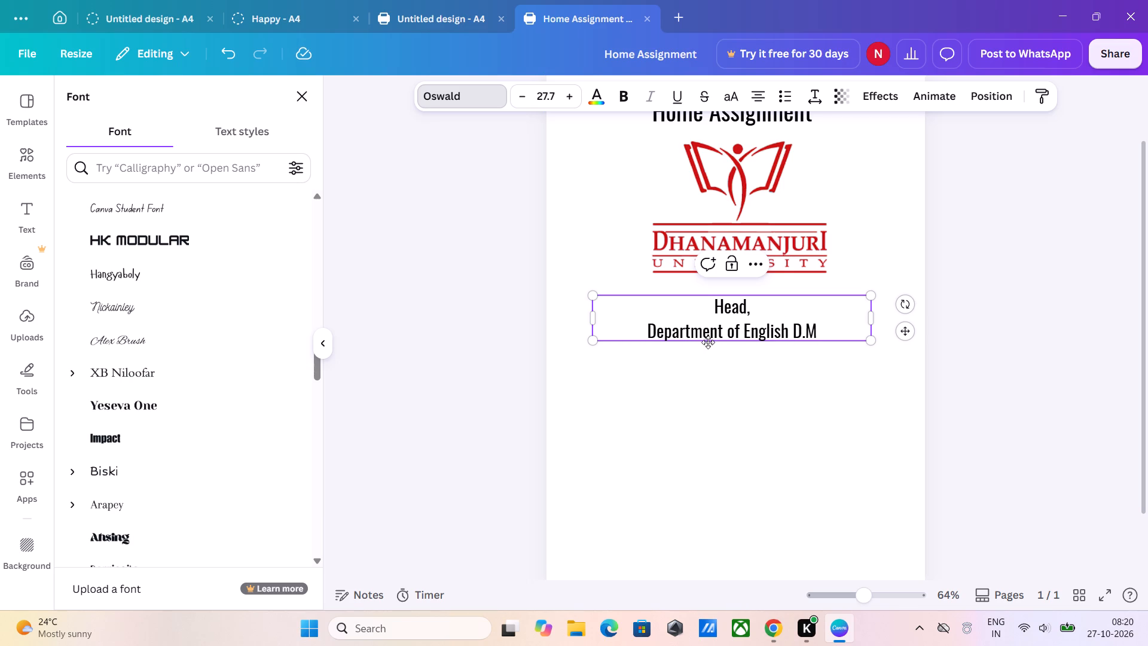
key(BackSpace)
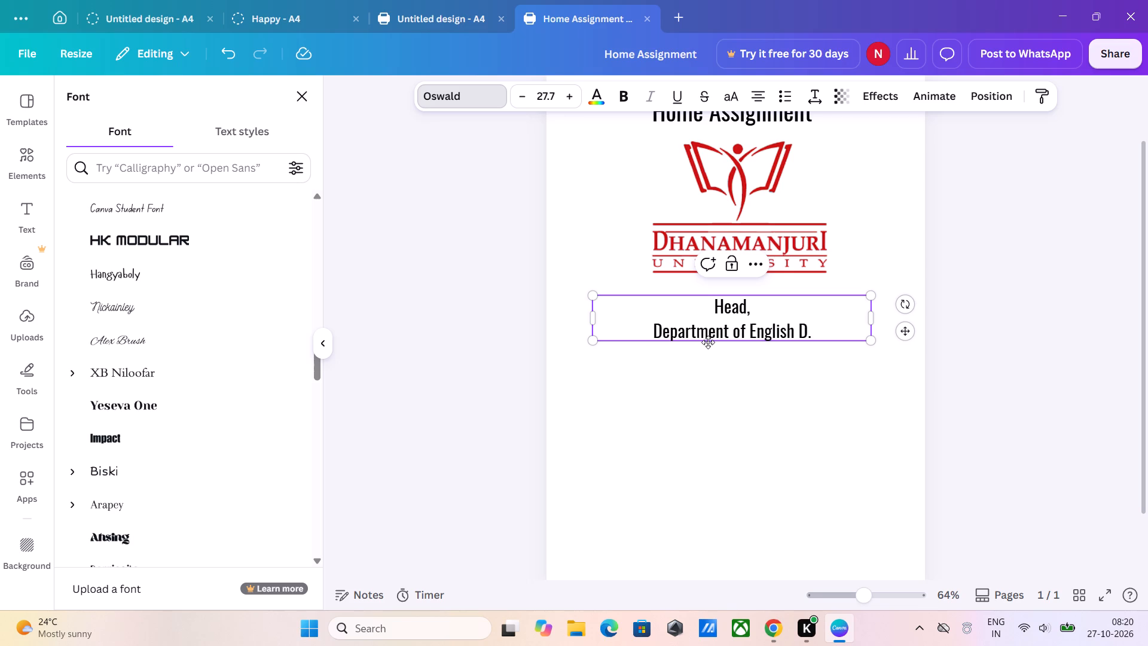
key(BackSpace)
key(BackSpace)
key(Return)
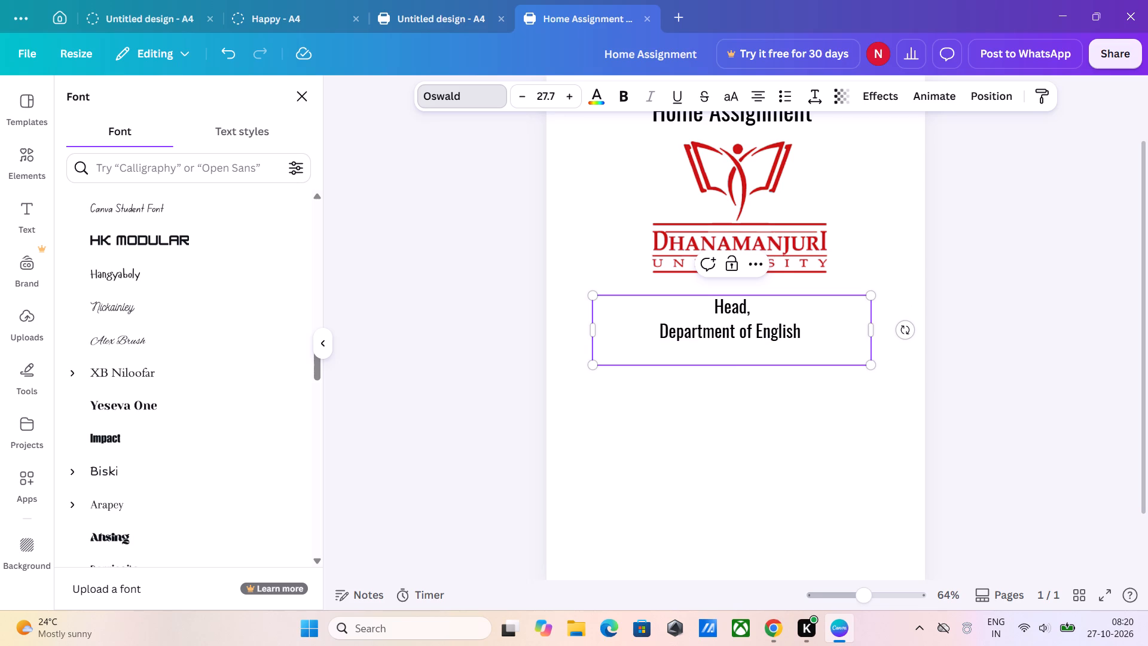
text(D.M)
key(space)
key(shift+c)
text(ollege)
key(space)
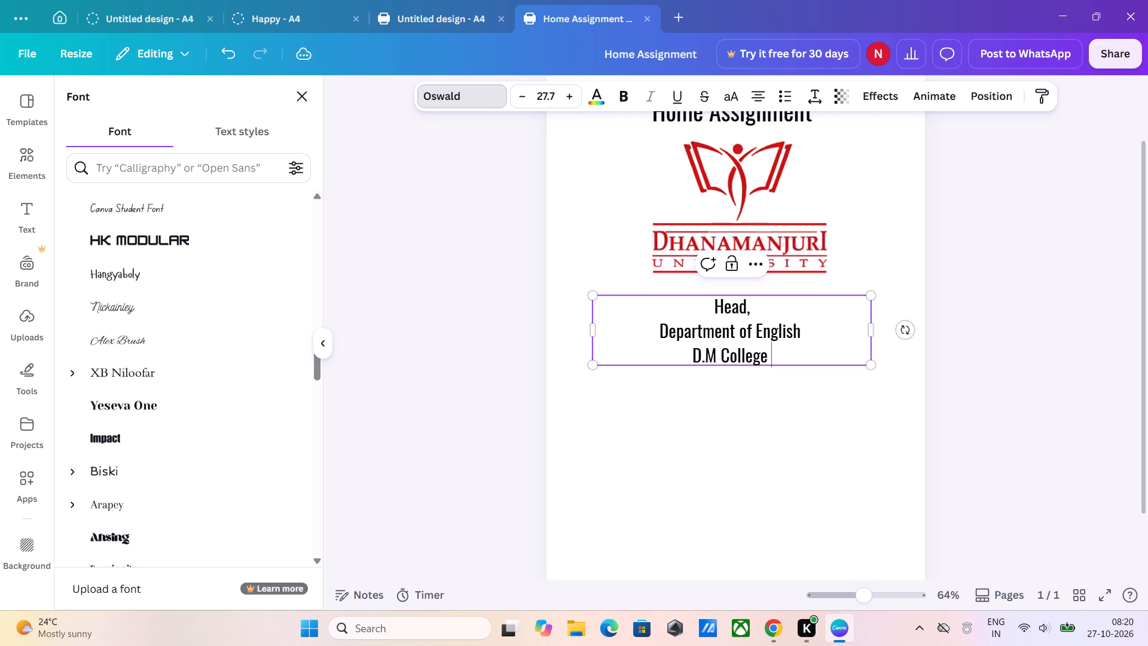
text(of science)
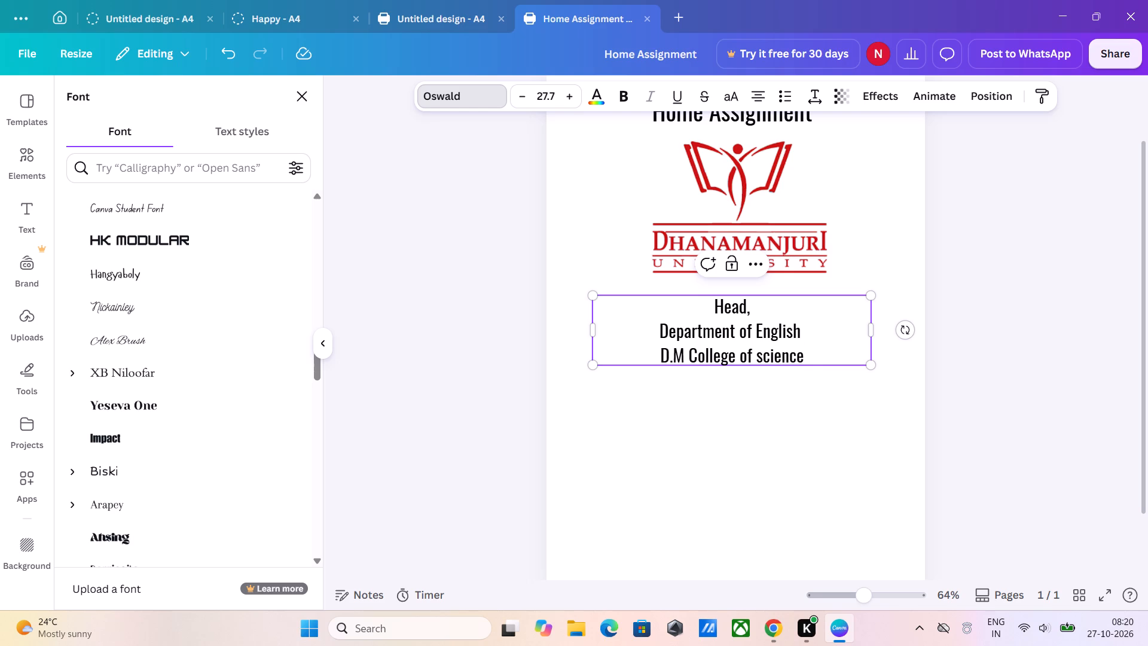
key(comma)
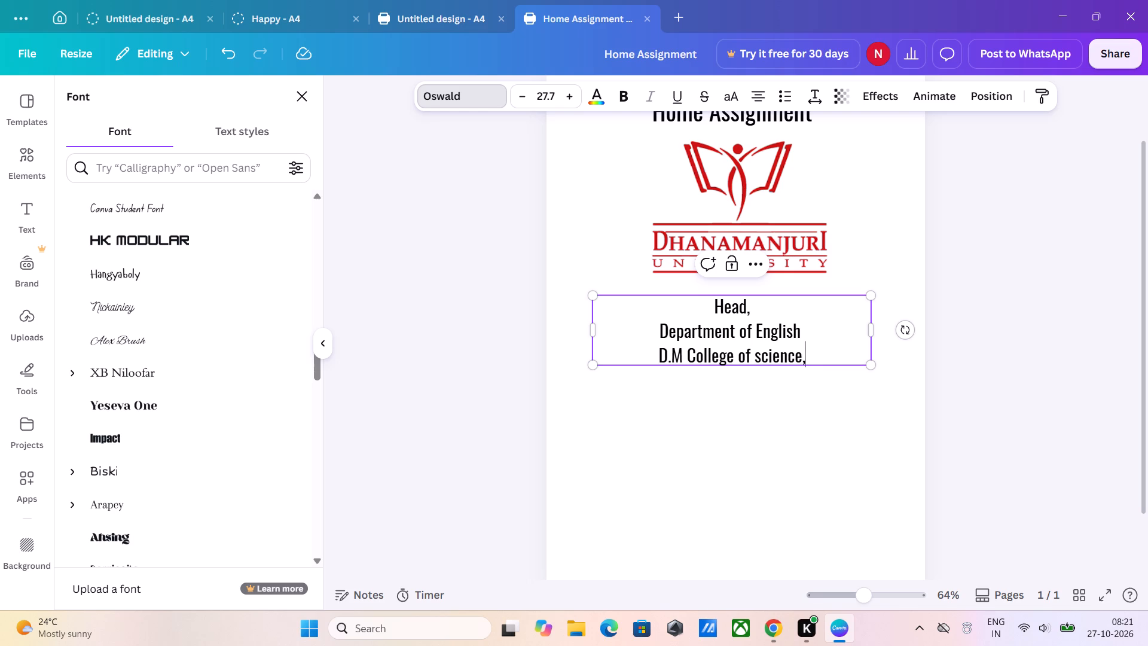
Add "Dhanamanjuri University,Imphal" as the fourth line and finish editing the text box.
key(Return)
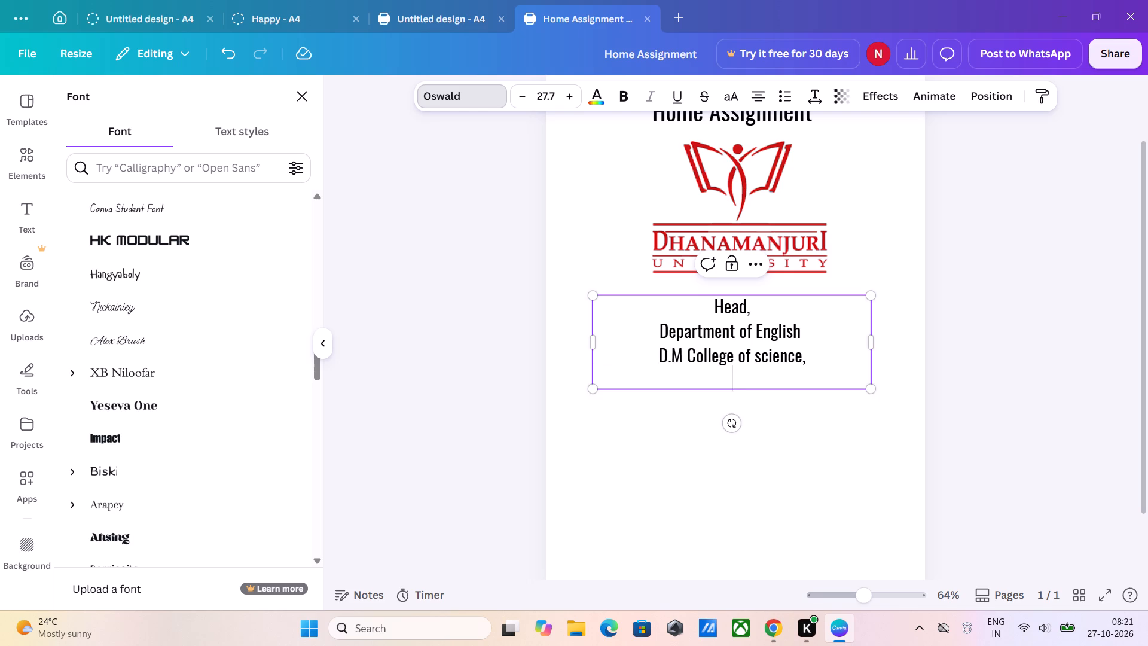
key(shift+d)
text(hana)
text(manjuri)
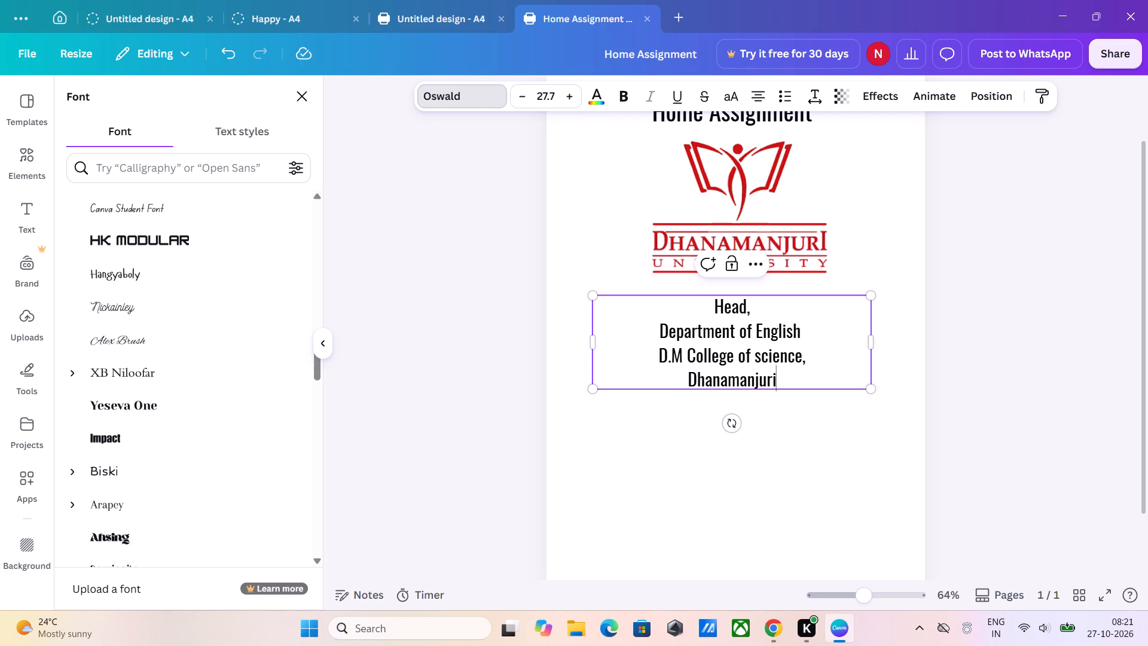
key(space)
text(University)
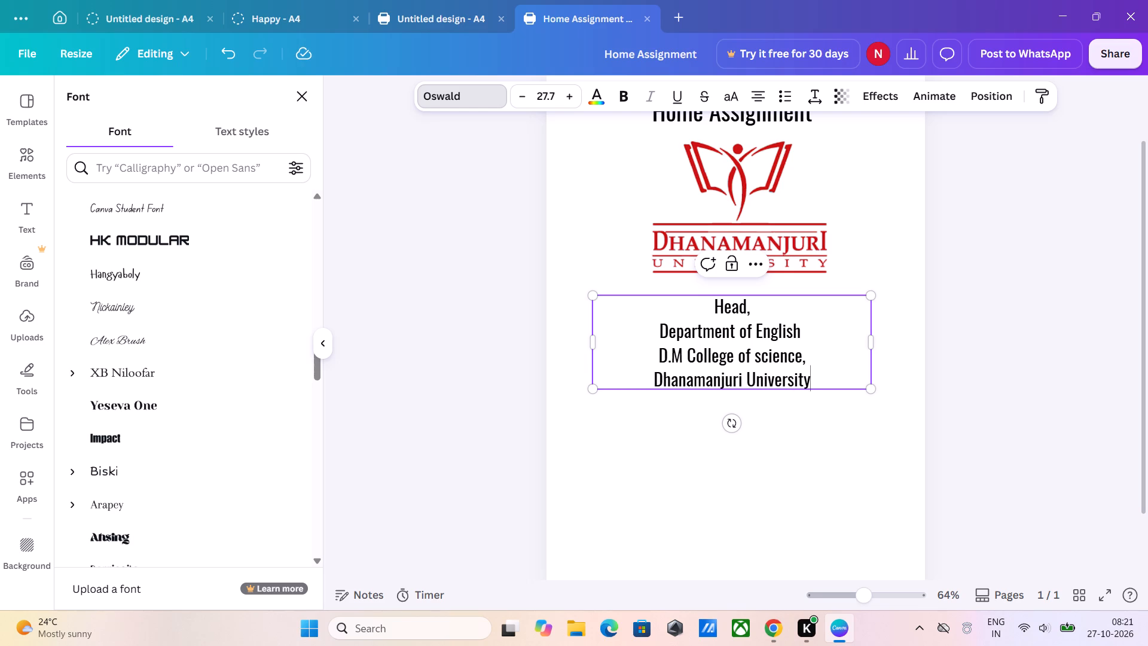
key(comma)
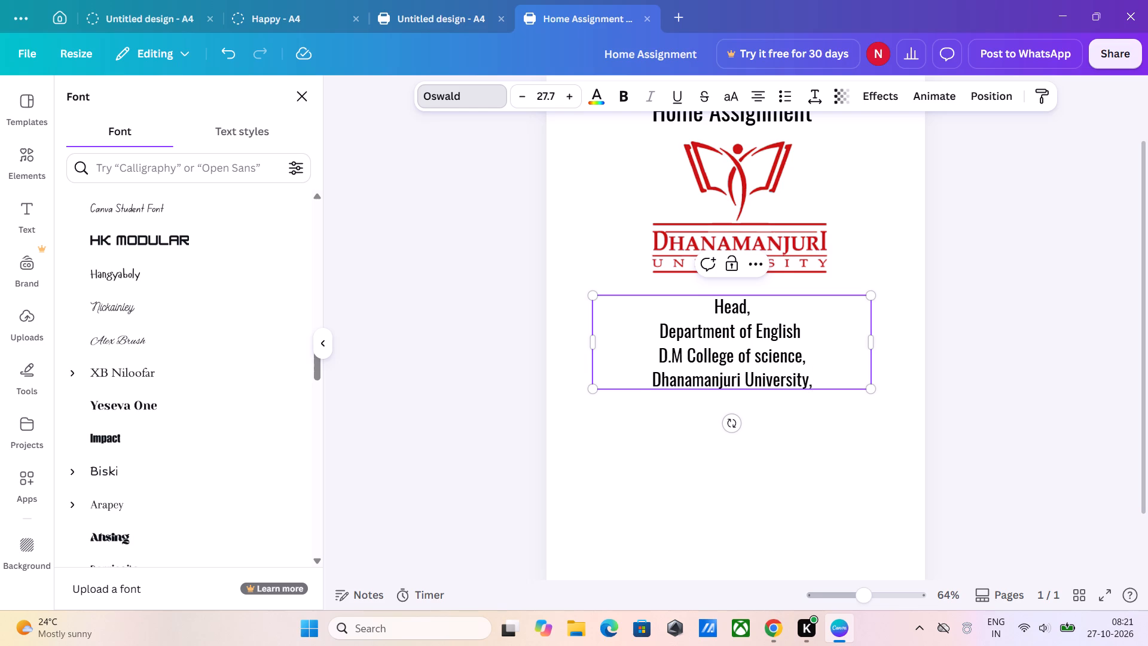
text(Imp)
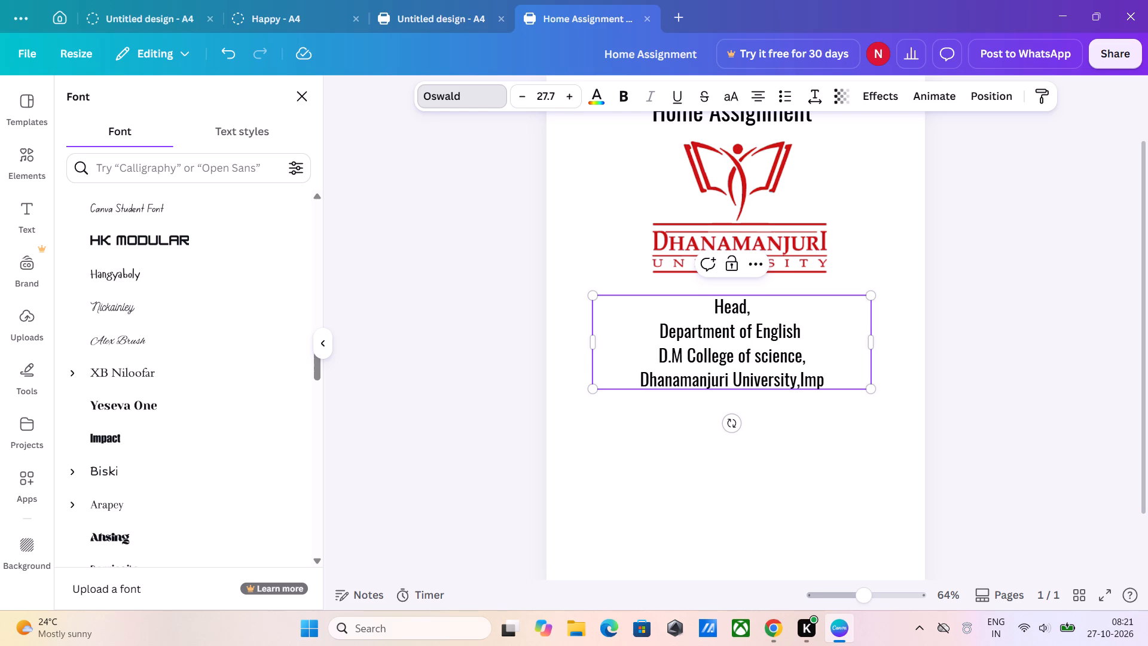
text(hal)
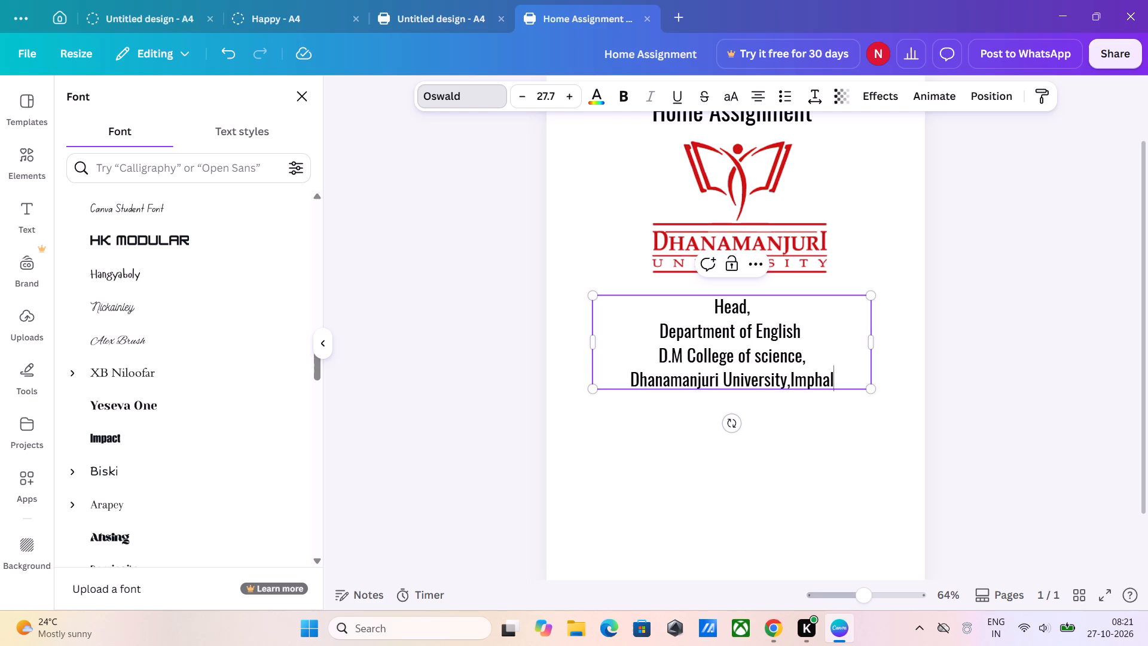
click(845, 351)
scroll(939, 338, up, 2)
click(939, 337)
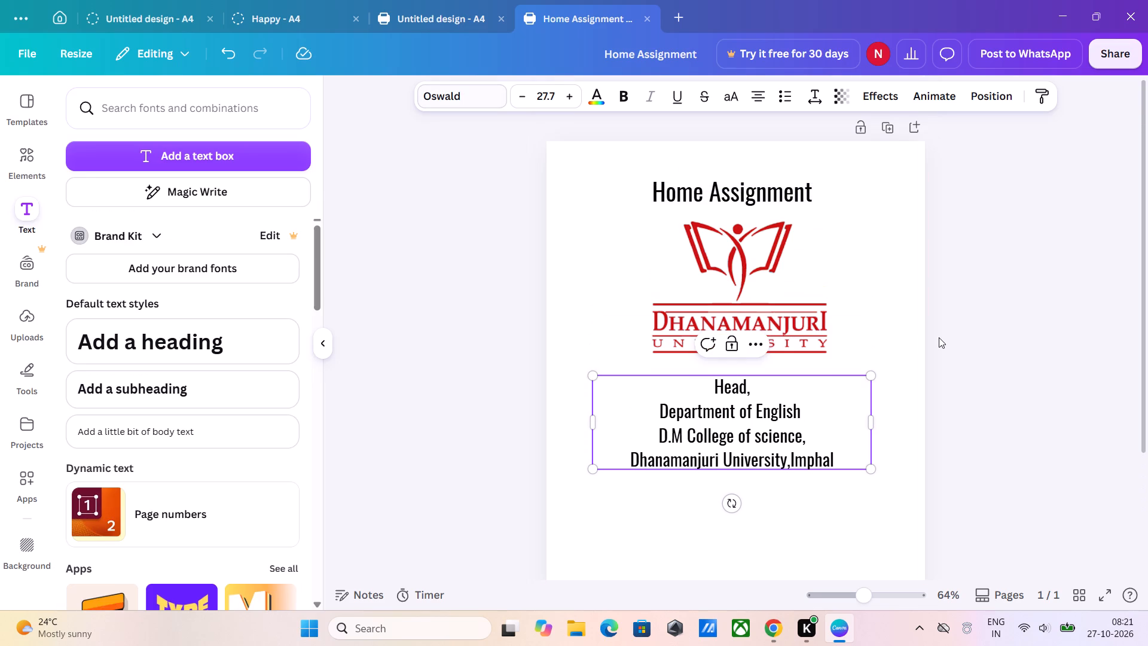
click(1002, 228)
Move the "Home Assignment" title slightly up, closer to the top edge of the page.
click(761, 191)
drag(761, 181, 761, 172)
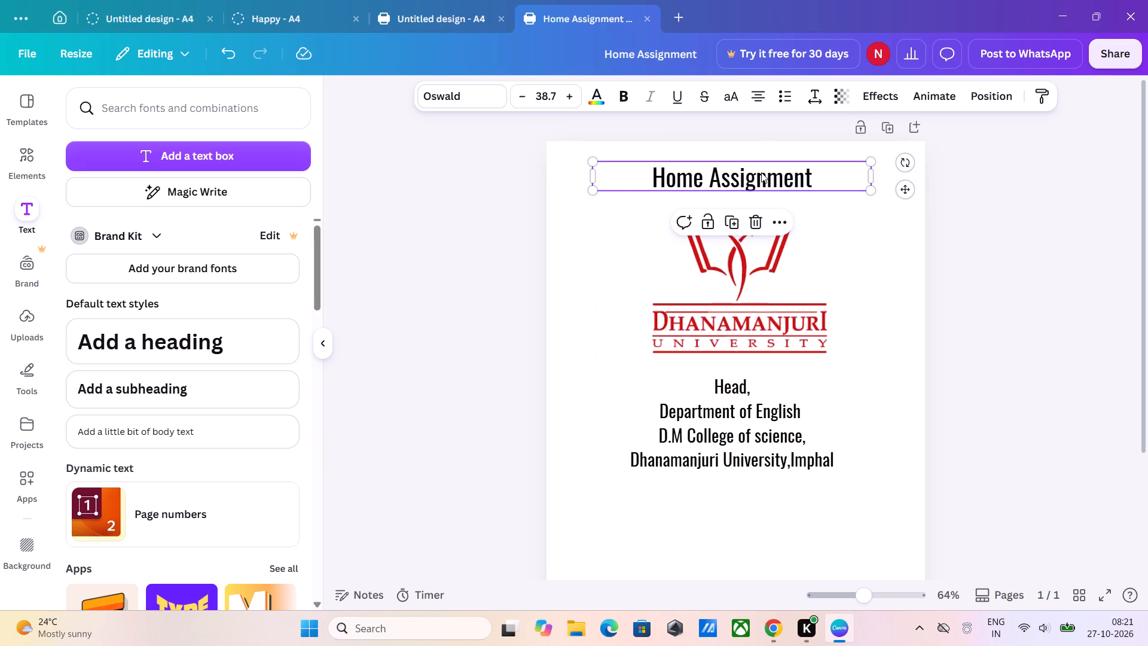
Move the university logo slightly up, closer to the "Home Assignment" title.
click(758, 270)
drag(749, 273, 749, 260)
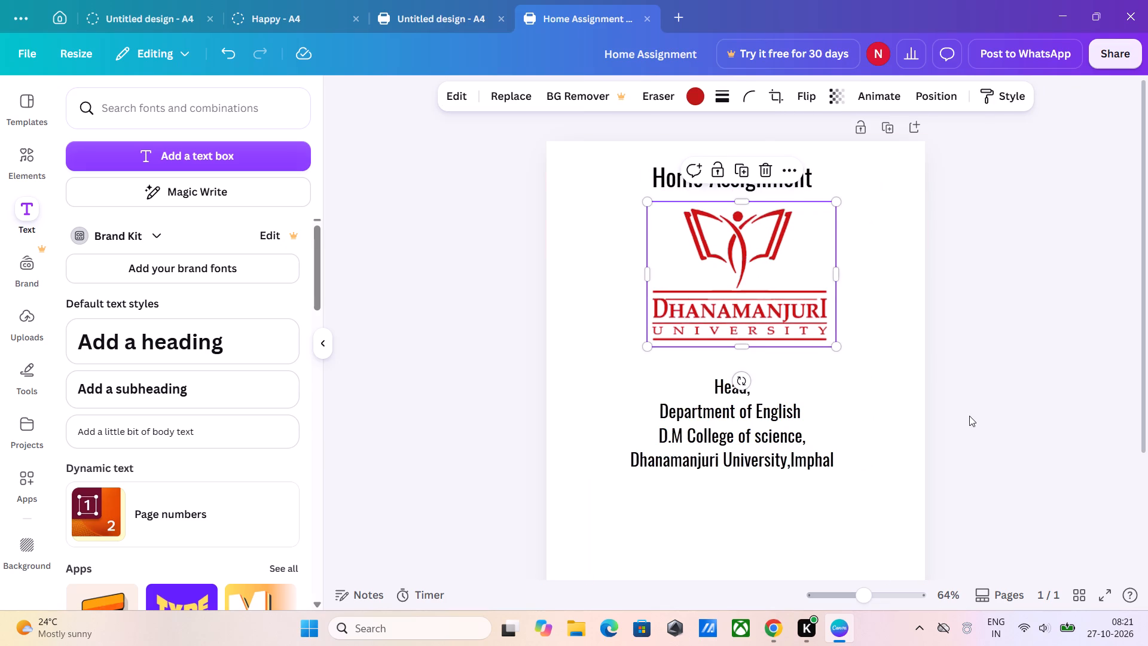
Move the English department address block up so it sits just beneath the university logo.
scroll(970, 416, down, 2)
click(899, 355)
drag(772, 300, 772, 278)
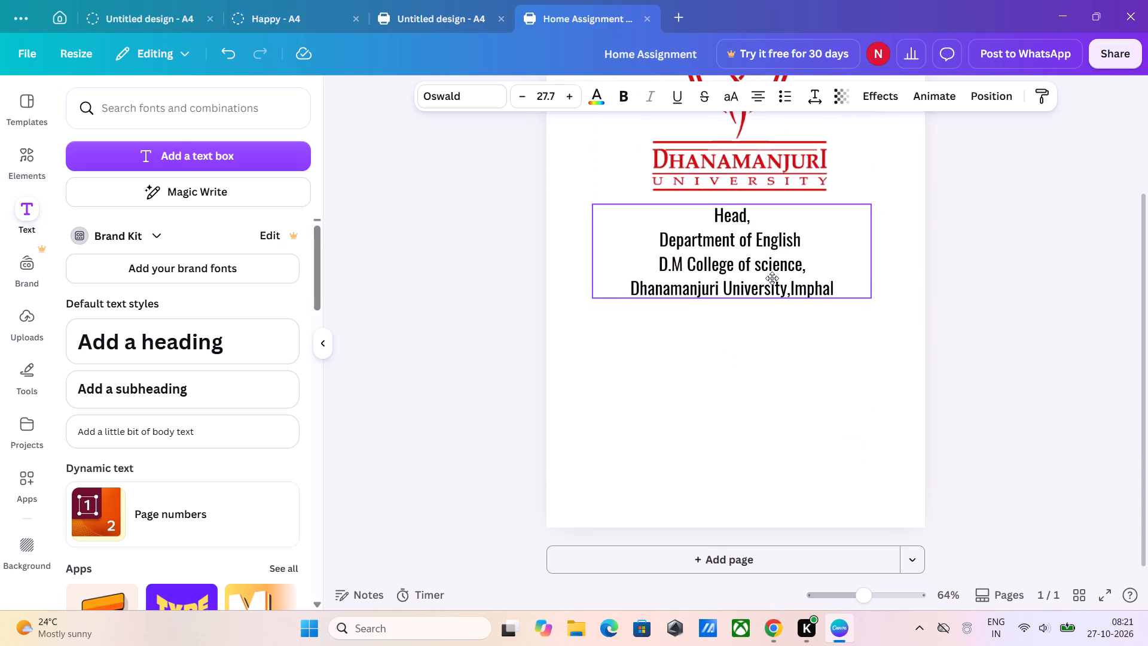
drag(772, 278, 773, 272)
click(889, 361)
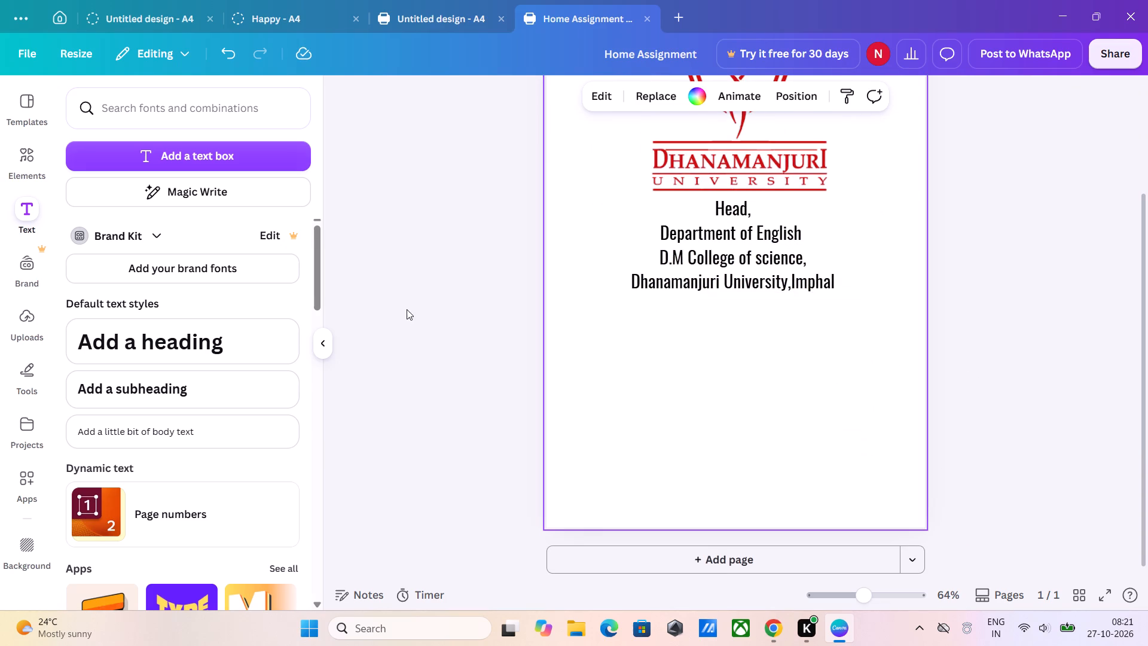
Add a new text box below the address block containing "Topic:".
click(159, 155)
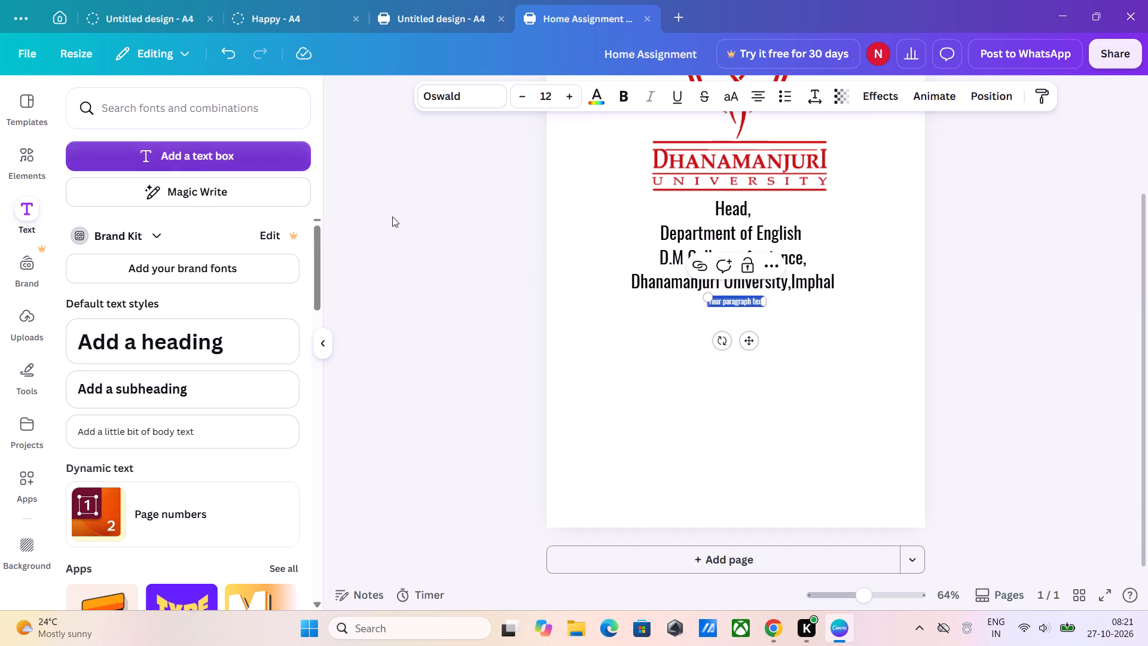
key(BackSpace)
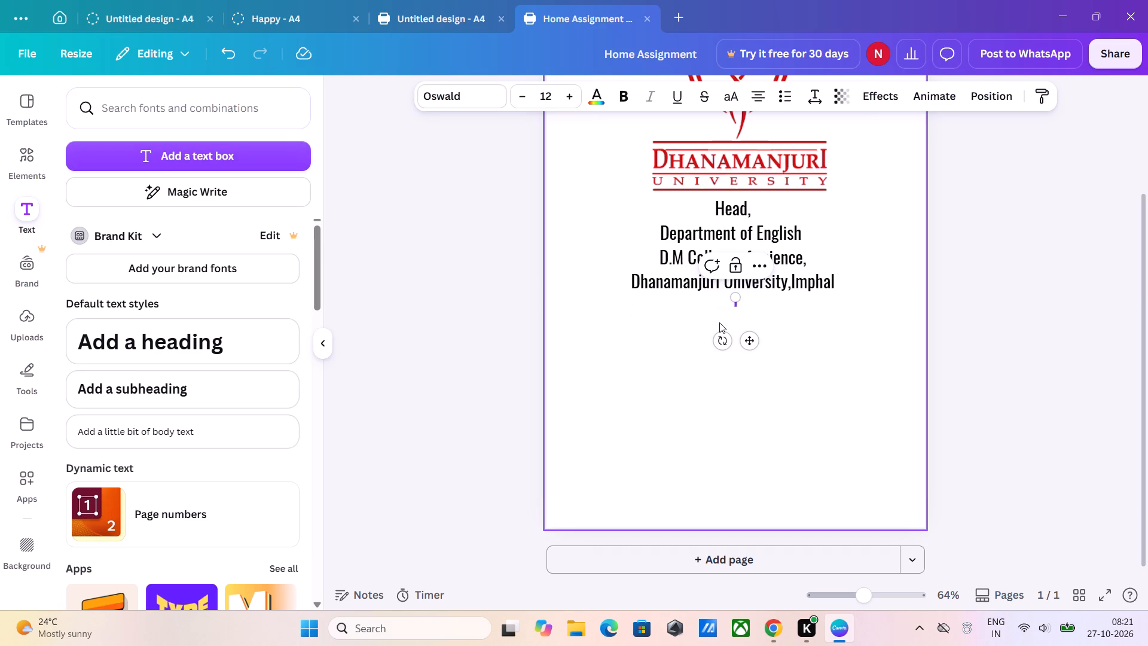
text(Topi)
key(c)
key(shift+colon)
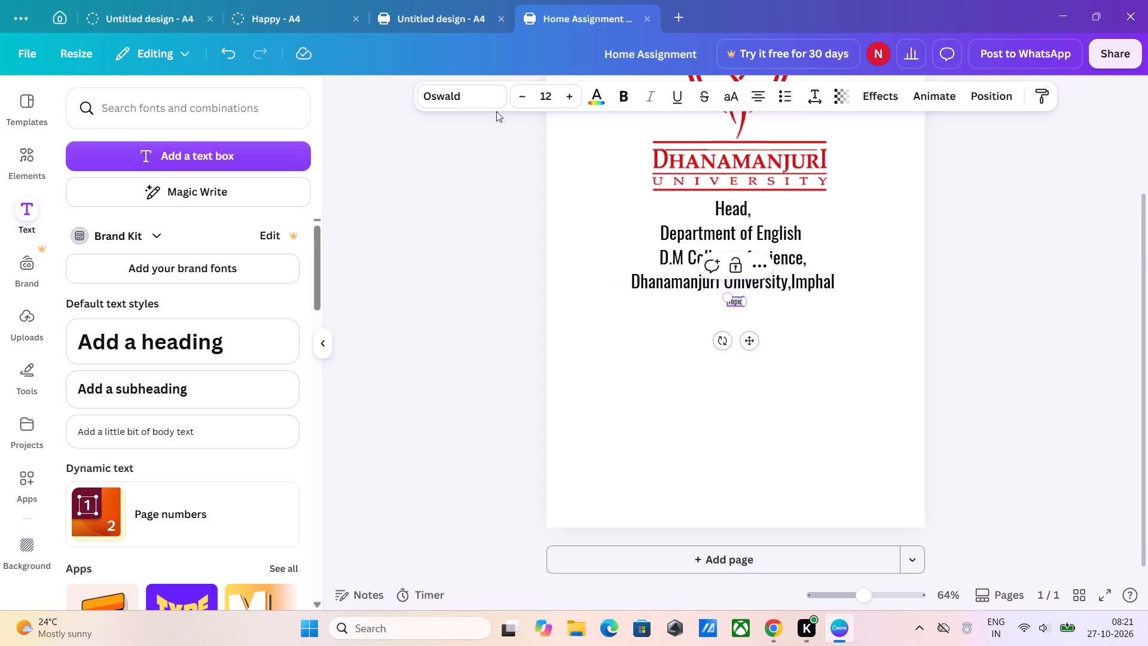
Format the "Topic:" text at size 24 in Canva Student Font.
click(572, 96)
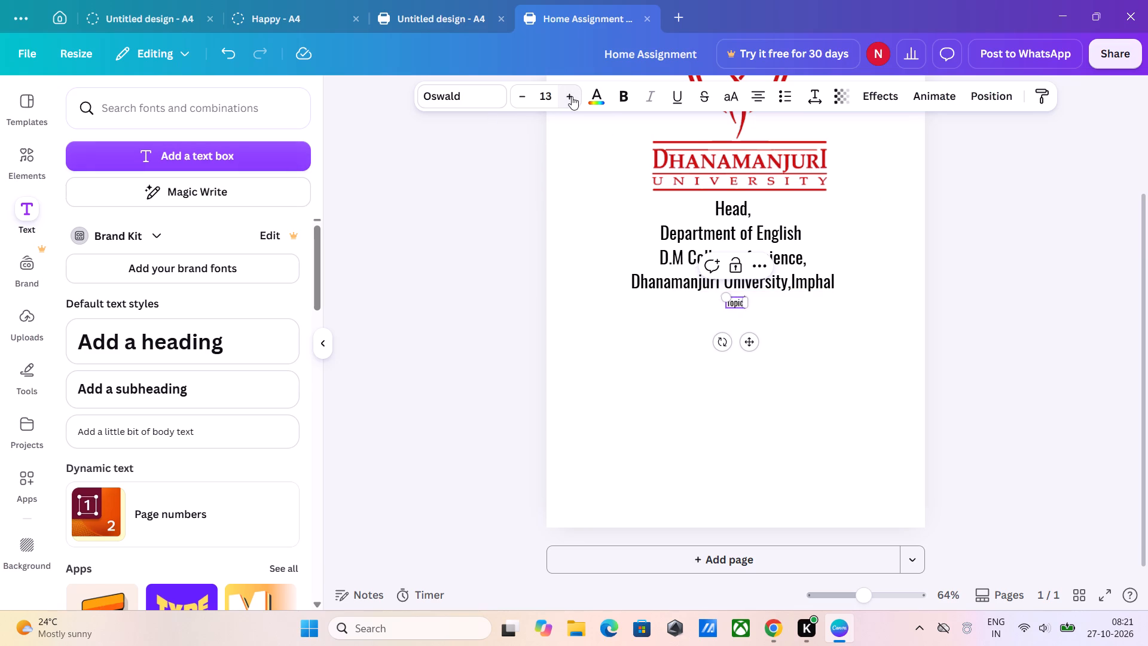
click(459, 101)
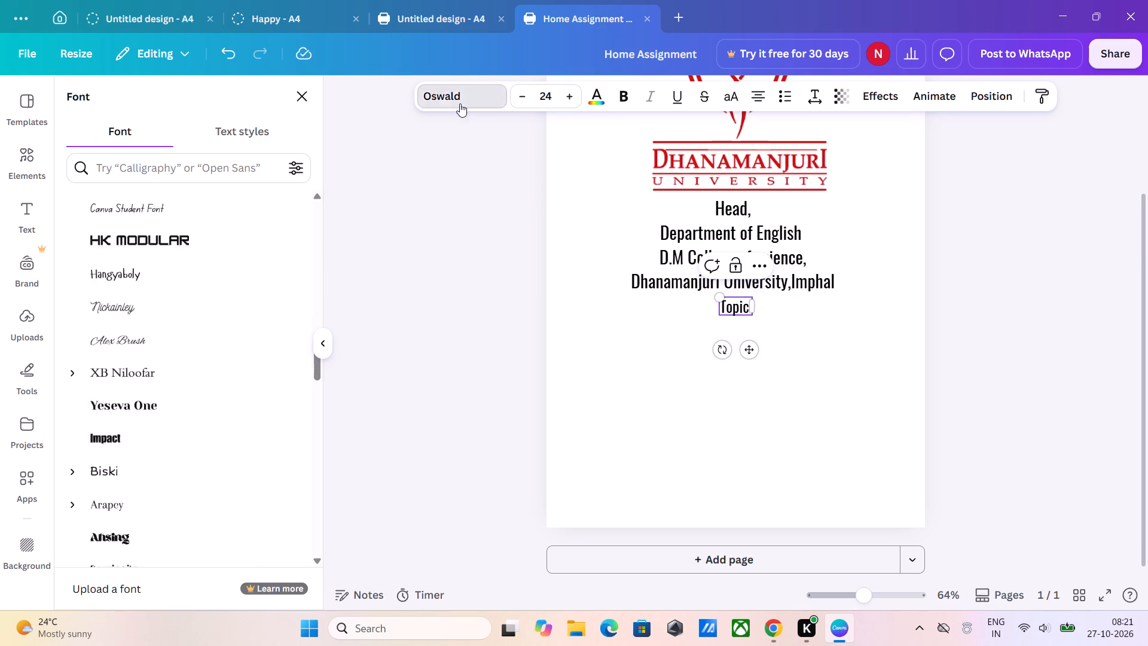
scroll(118, 427, up, 3)
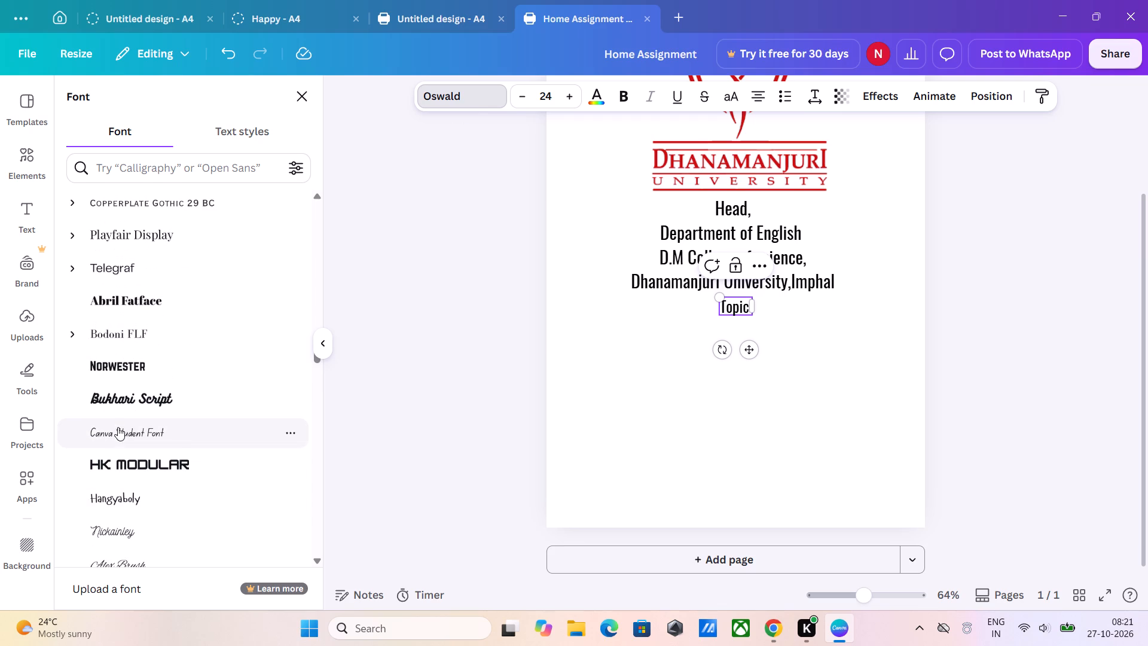
click(182, 437)
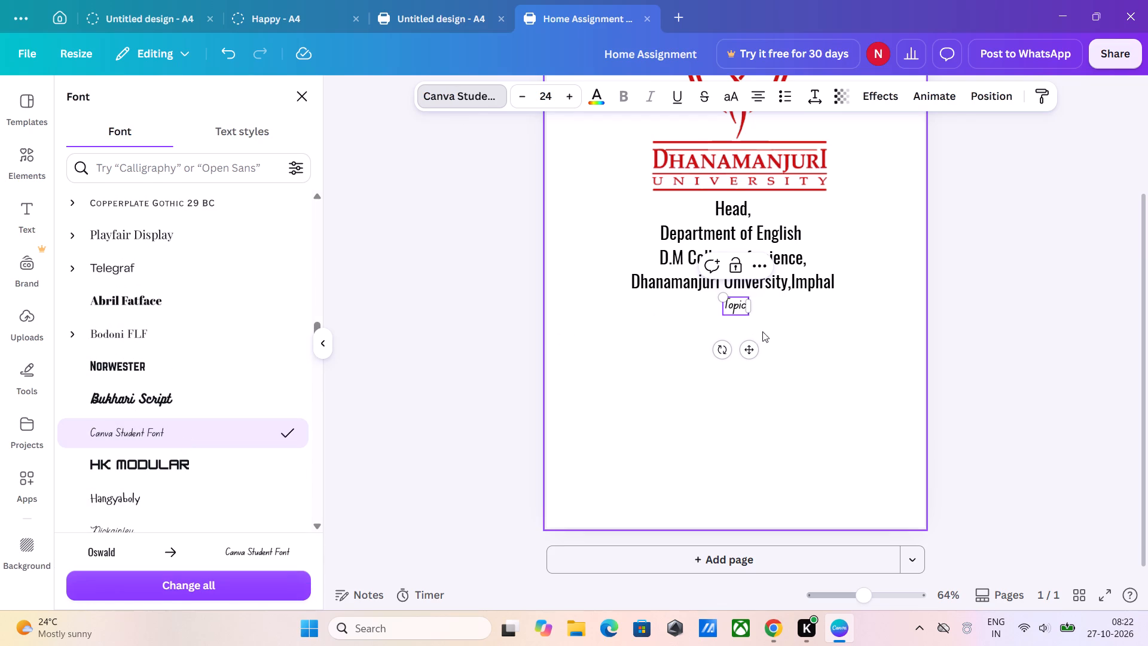
Place the "Topic:" text box near the page's left margin below the address block and widen it almost to the right page edge.
drag(750, 349, 620, 355)
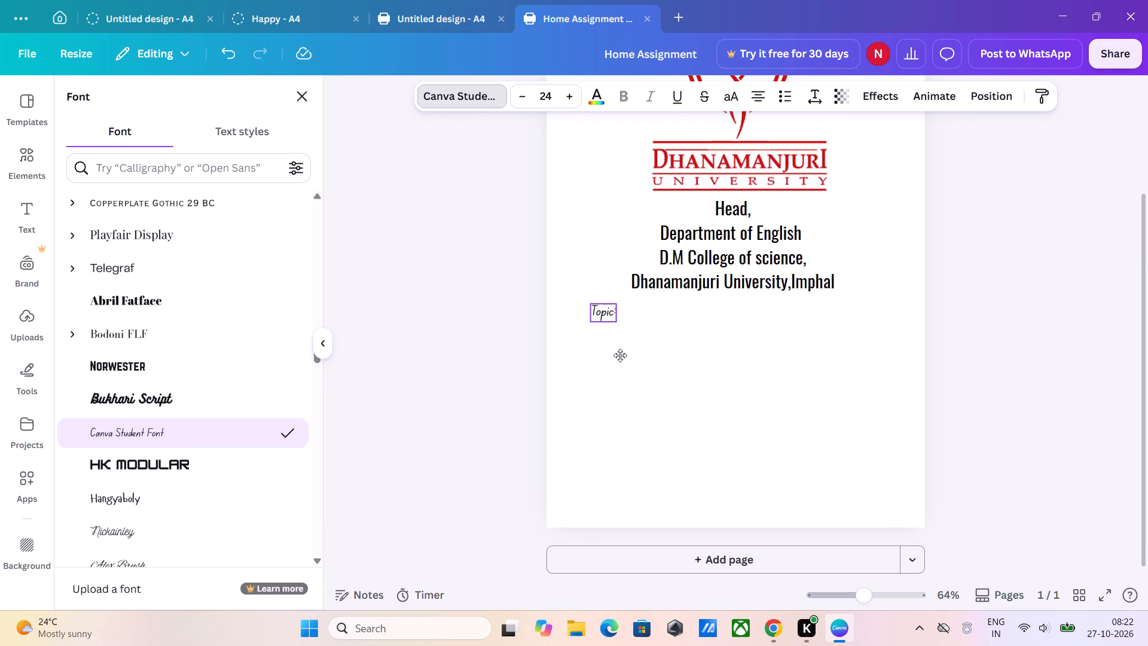
drag(620, 355, 620, 362)
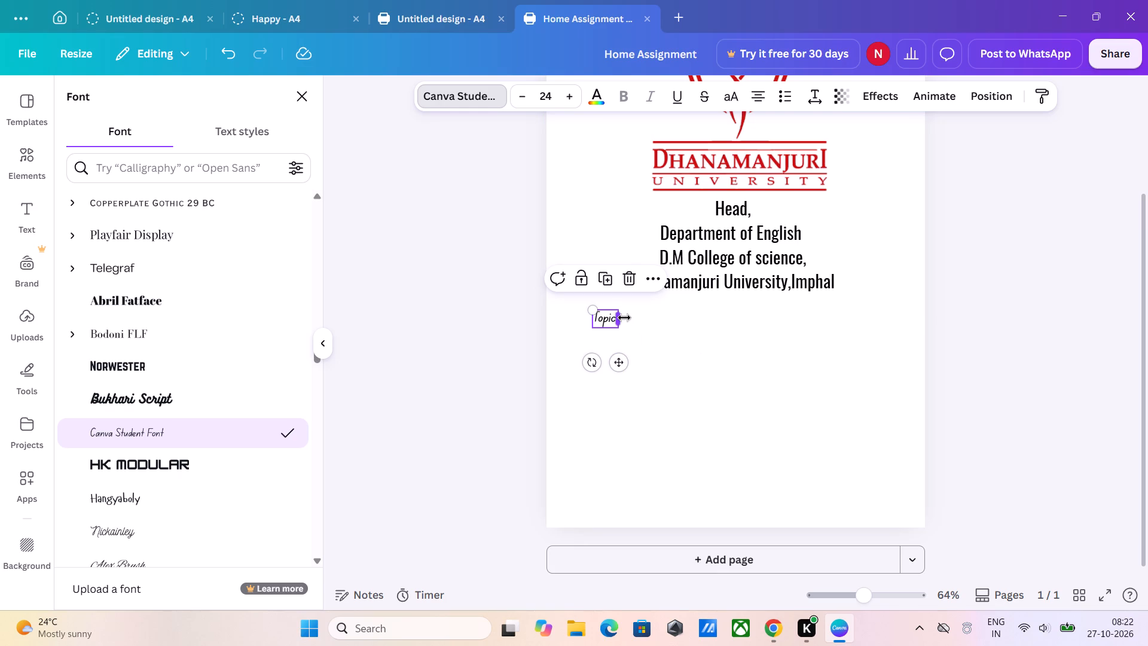
drag(624, 318, 910, 333)
Continue the text after "Topic:" with "The theme of the story".
click(778, 325)
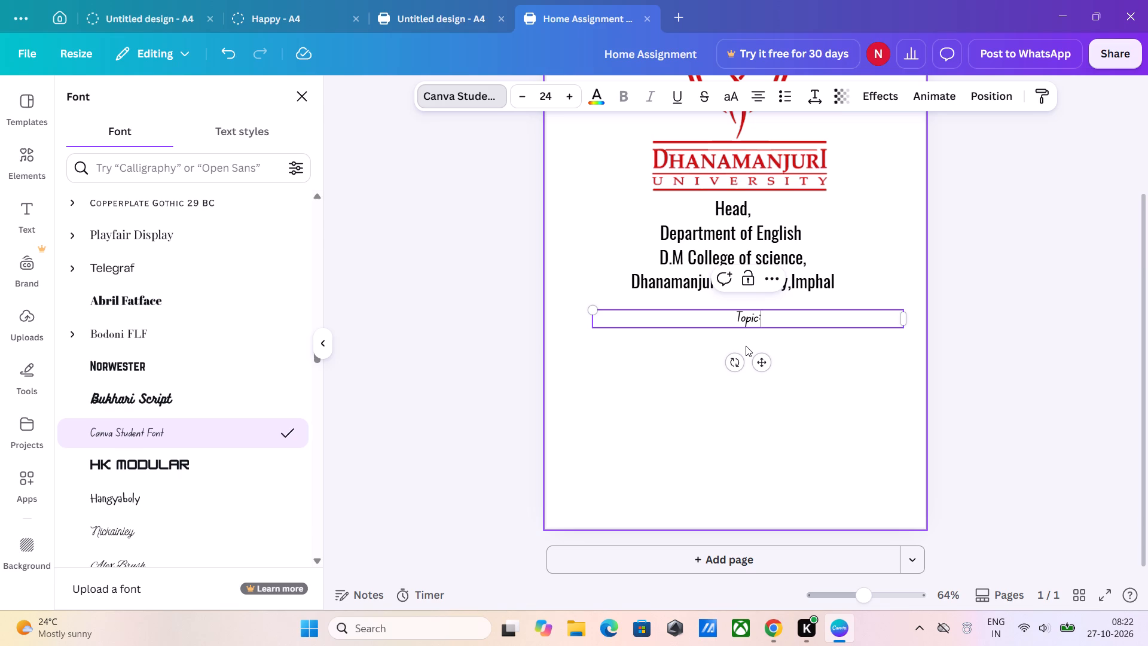
text(Th)
text(e theme)
key(space)
text(oft the)
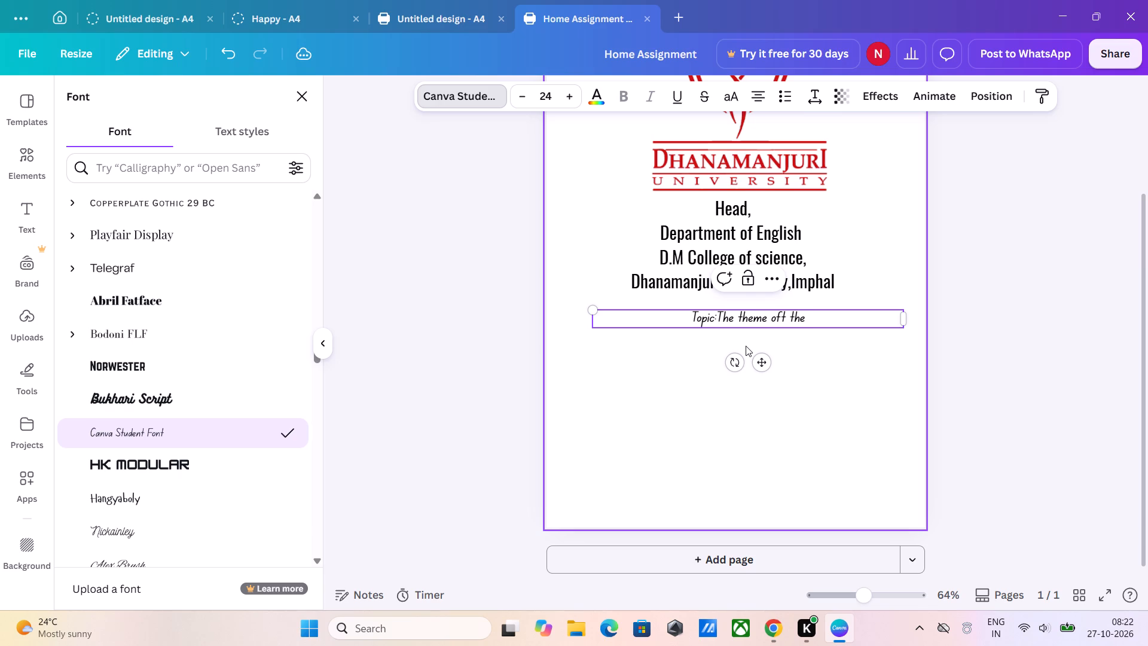
key(BackSpace)
key(BackSpace)
key(BackSpace)
key(BackSpace)
key(BackSpace)
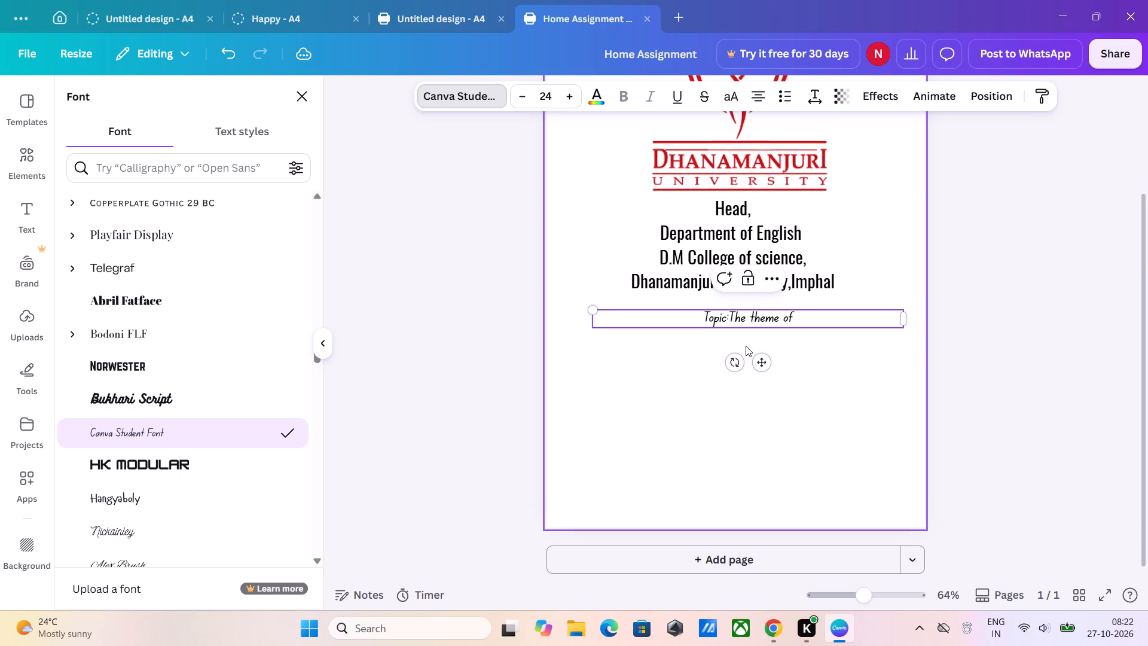
key(space)
text(the story)
key(space)
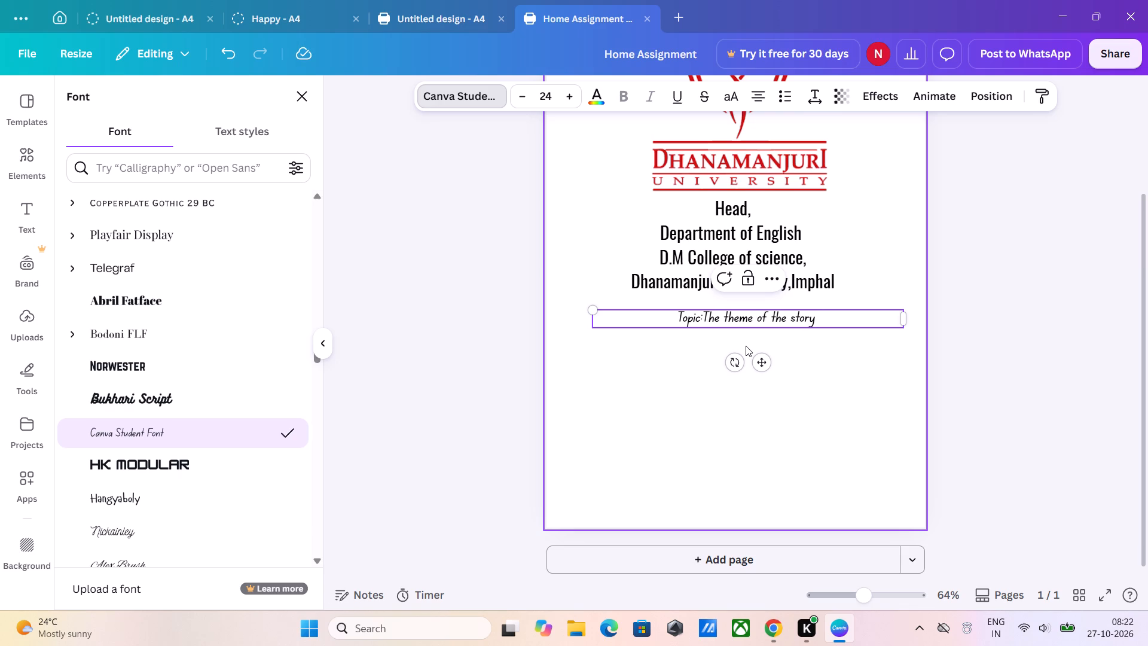
Change the ending "story" in the topic line to "short story".
key(BackSpace)
key(BackSpace)
key(BackSpace)
key(BackSpace)
key(BackSpace)
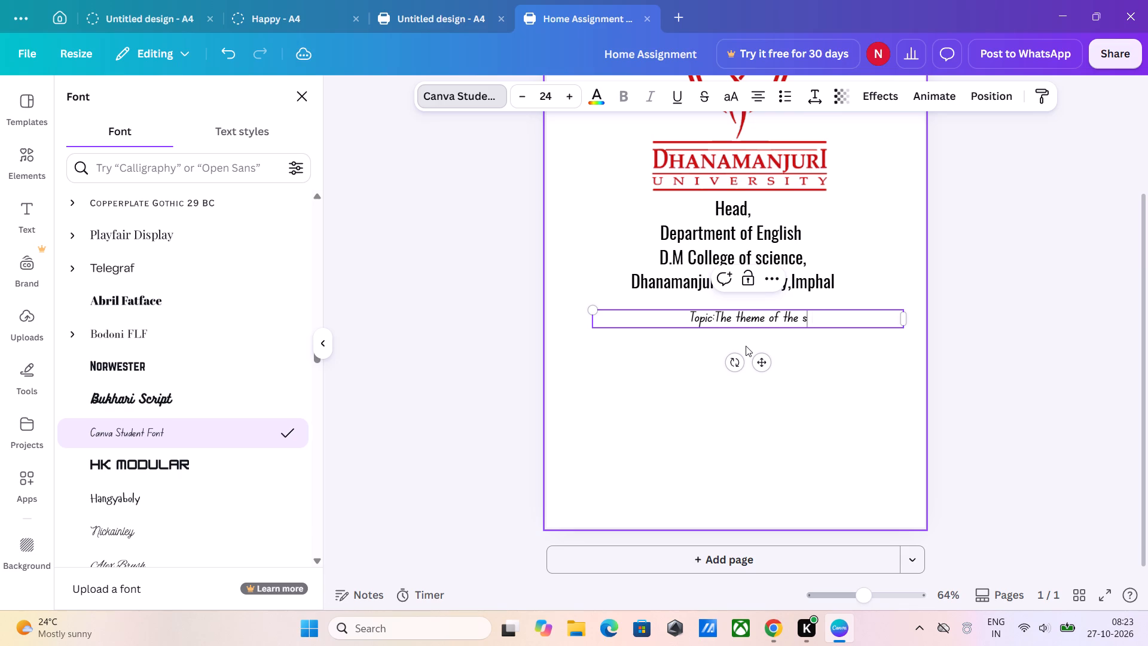
text(hort story)
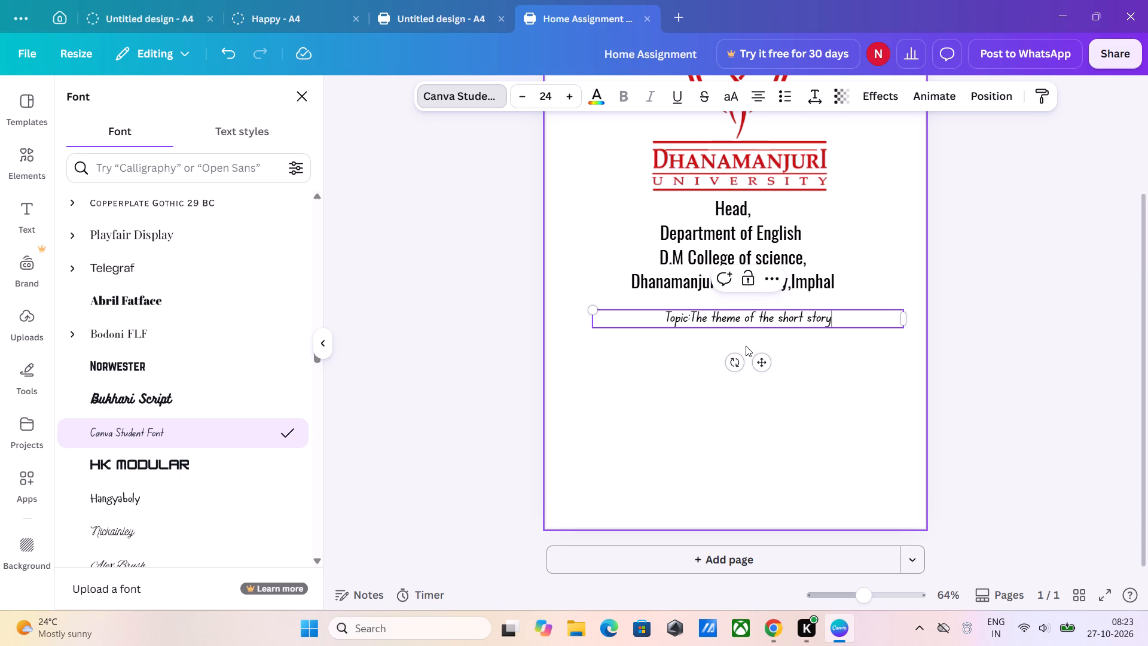
key(space)
key(shift+quotedbl)
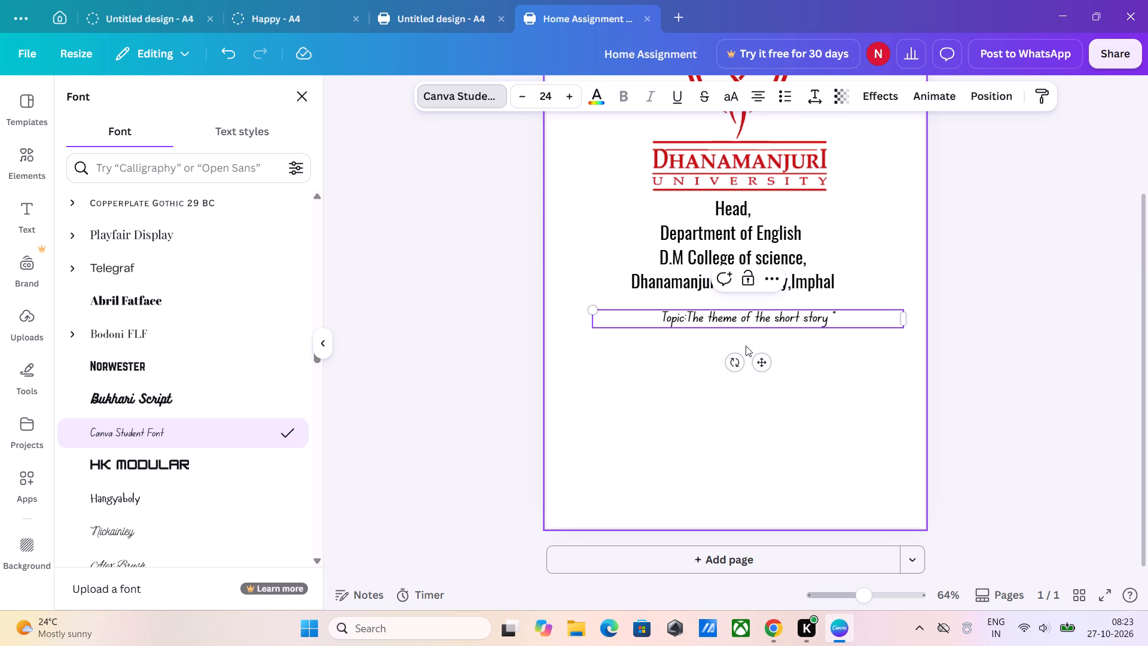
key(BackSpace)
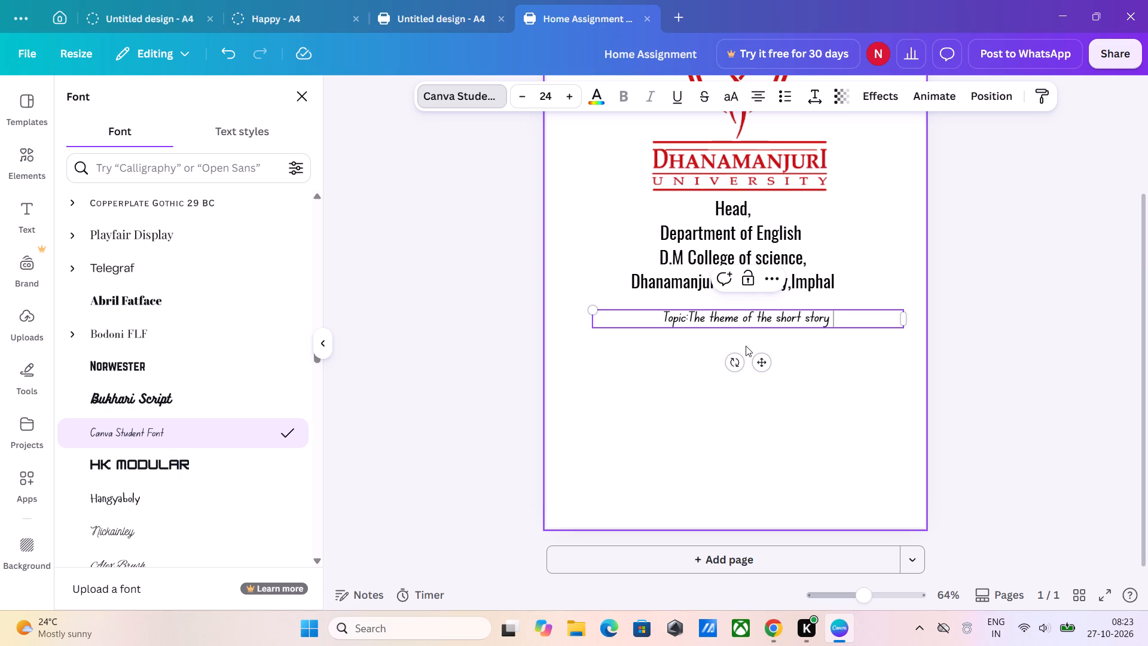
Add a second line to the topic text box reading "The gift of the Magi, with only the opening quotation mark.
key(Return)
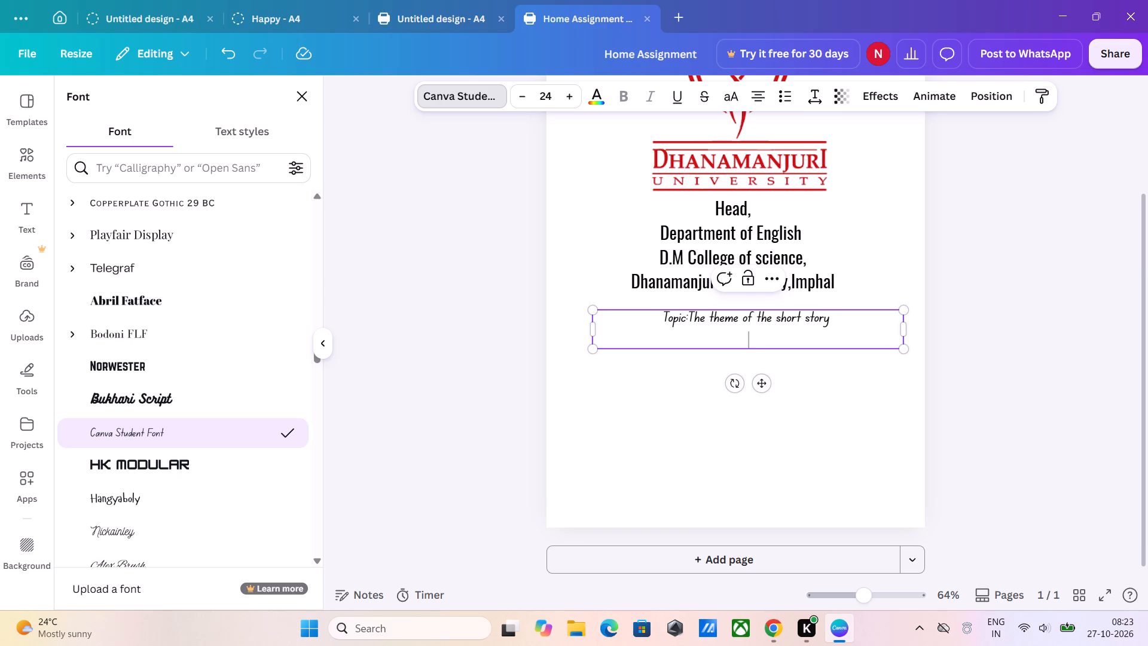
key(shift+quotedbl)
text(The)
key(space)
text(gift)
key(space)
text(of)
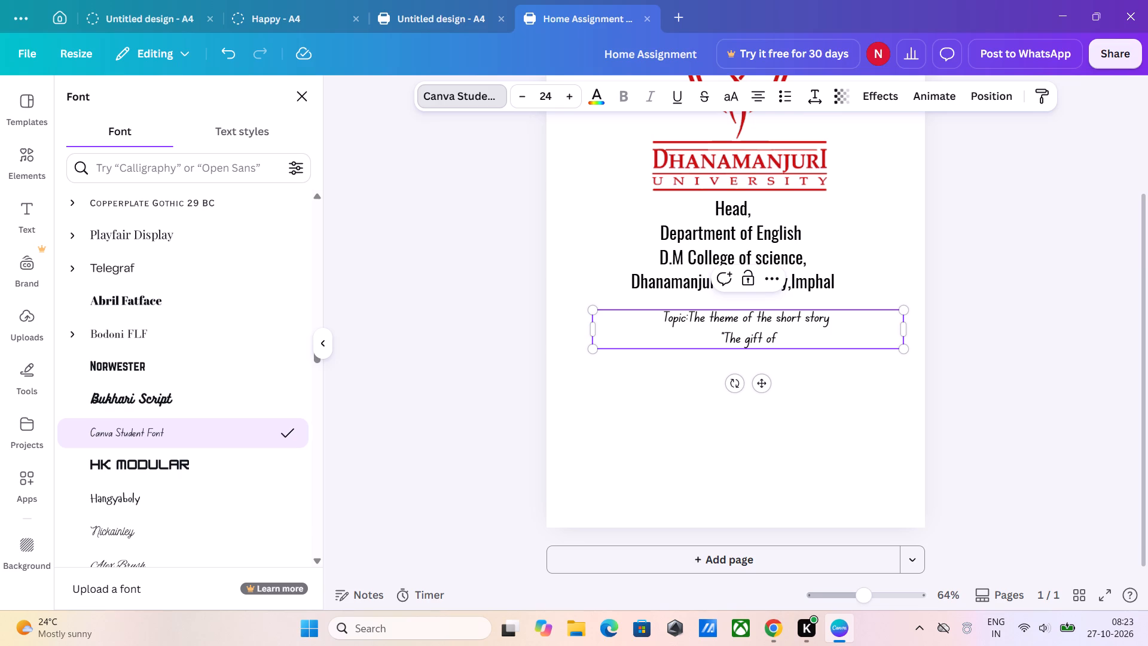
key(space)
text(the)
key(space)
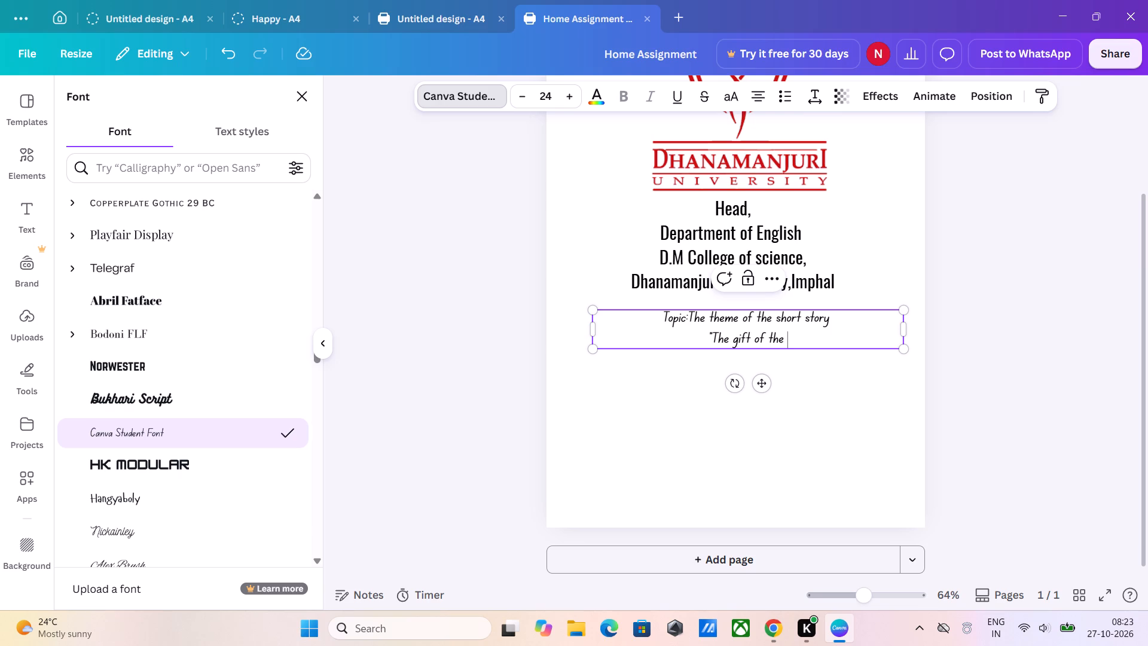
text(Magi)
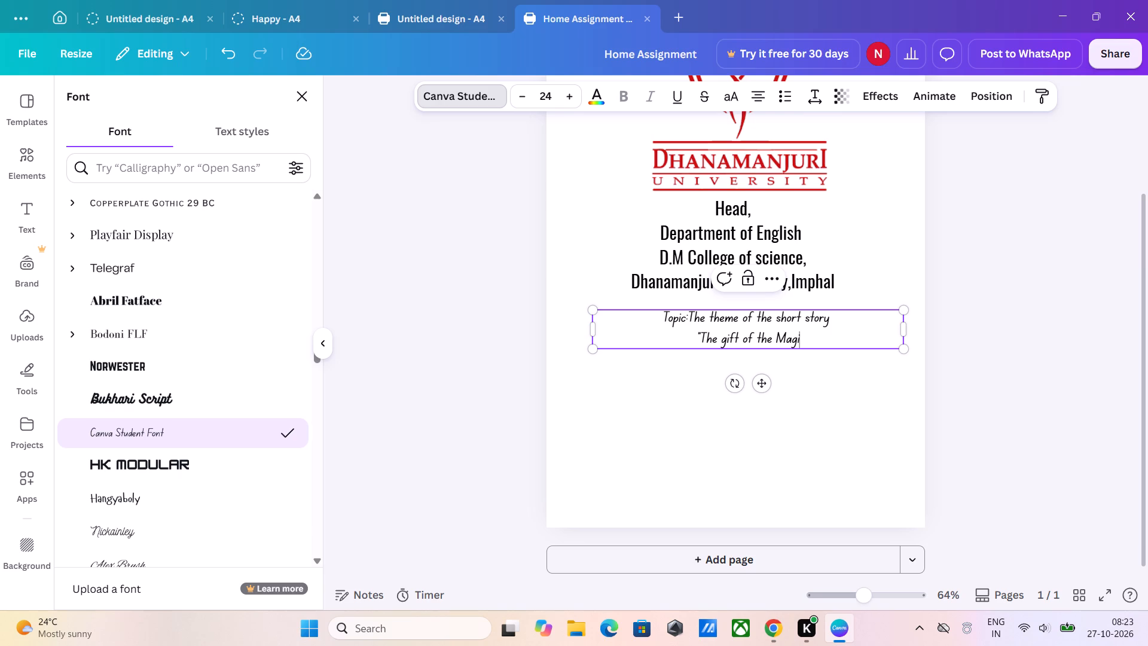
Set both lines of the topic text to font size 28 and finish editing the text box.
click(724, 340)
triple_click(569, 98)
click(569, 98)
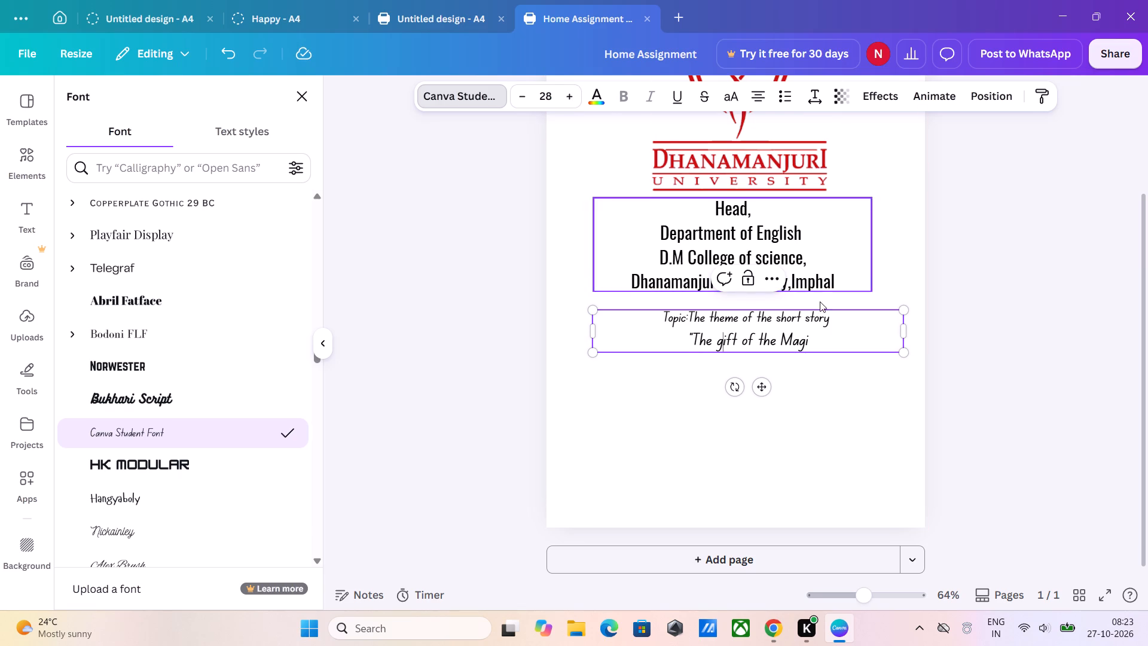
drag(831, 315, 648, 316)
triple_click(575, 93)
click(575, 93)
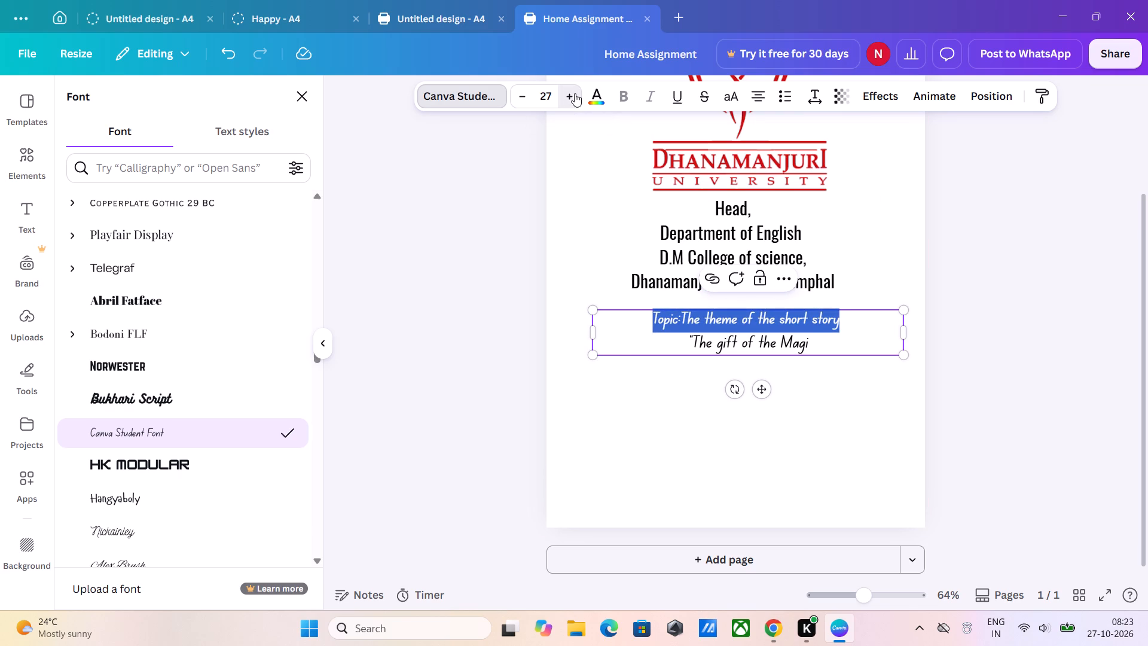
click(793, 427)
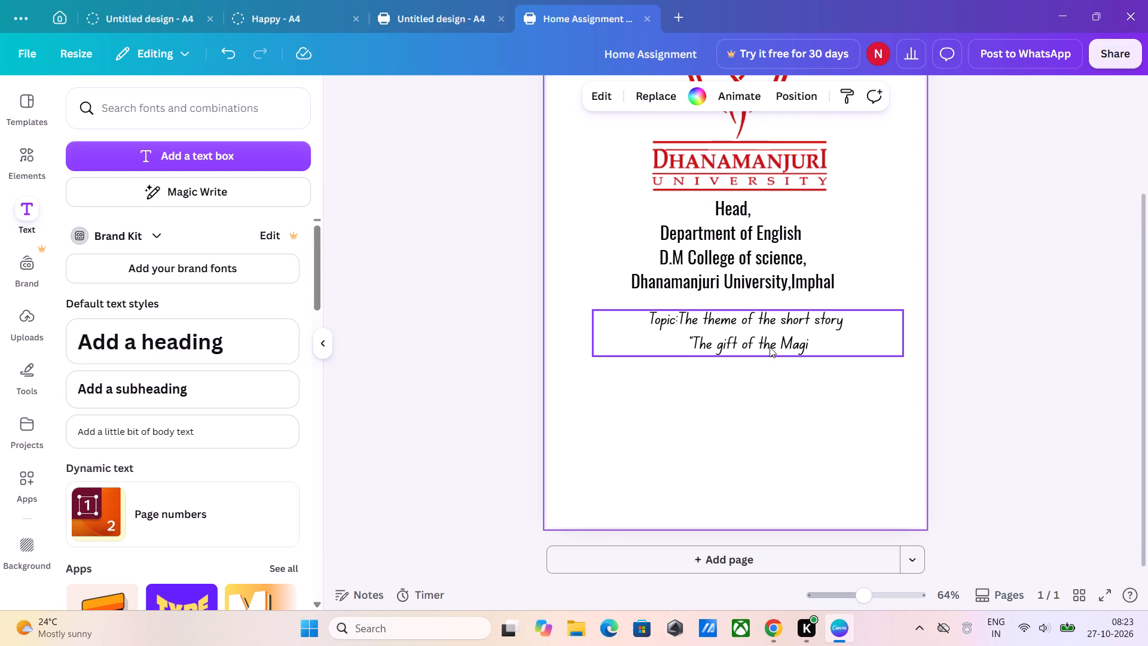
Move the topic text box slightly up and left so it is centred on the page beneath the address block.
drag(762, 342, 751, 336)
click(1027, 282)
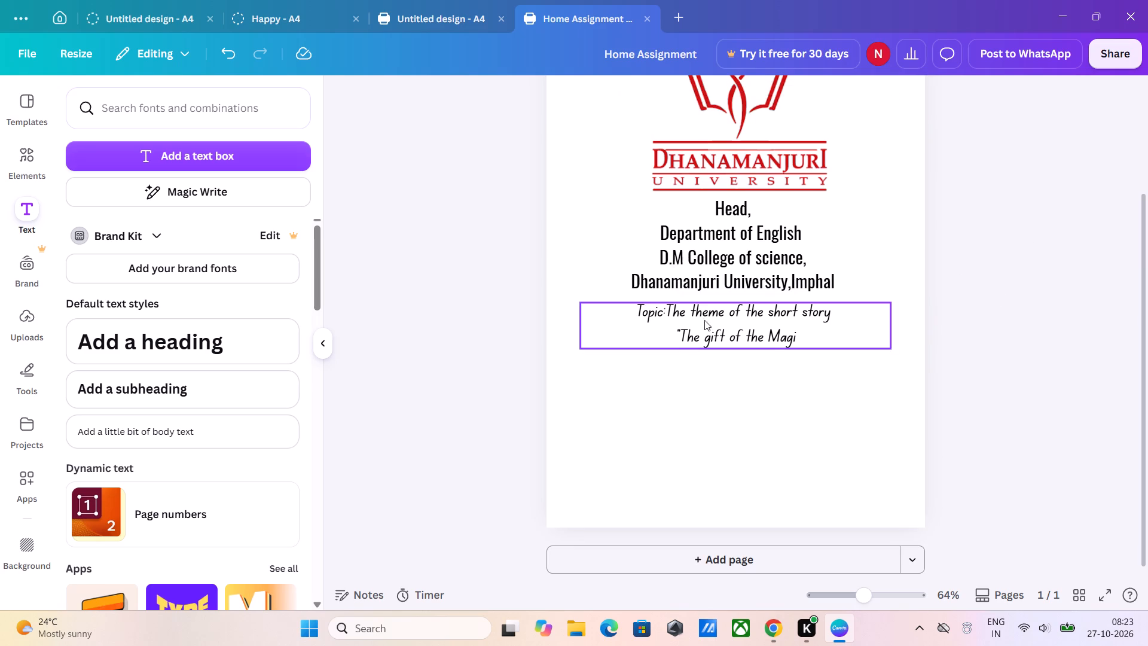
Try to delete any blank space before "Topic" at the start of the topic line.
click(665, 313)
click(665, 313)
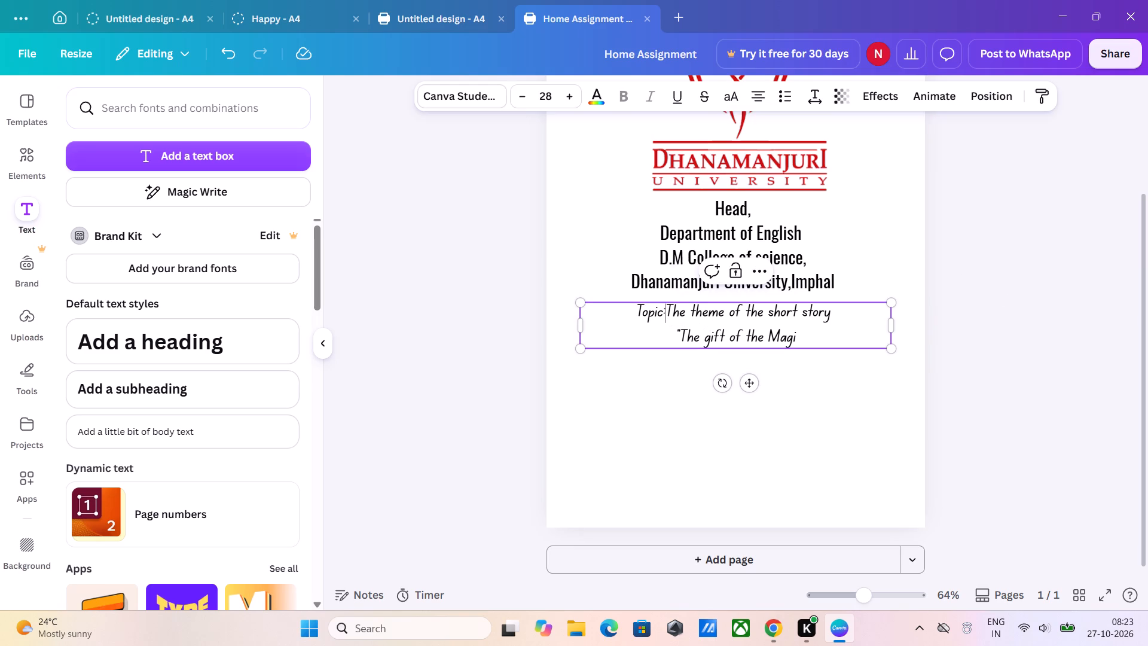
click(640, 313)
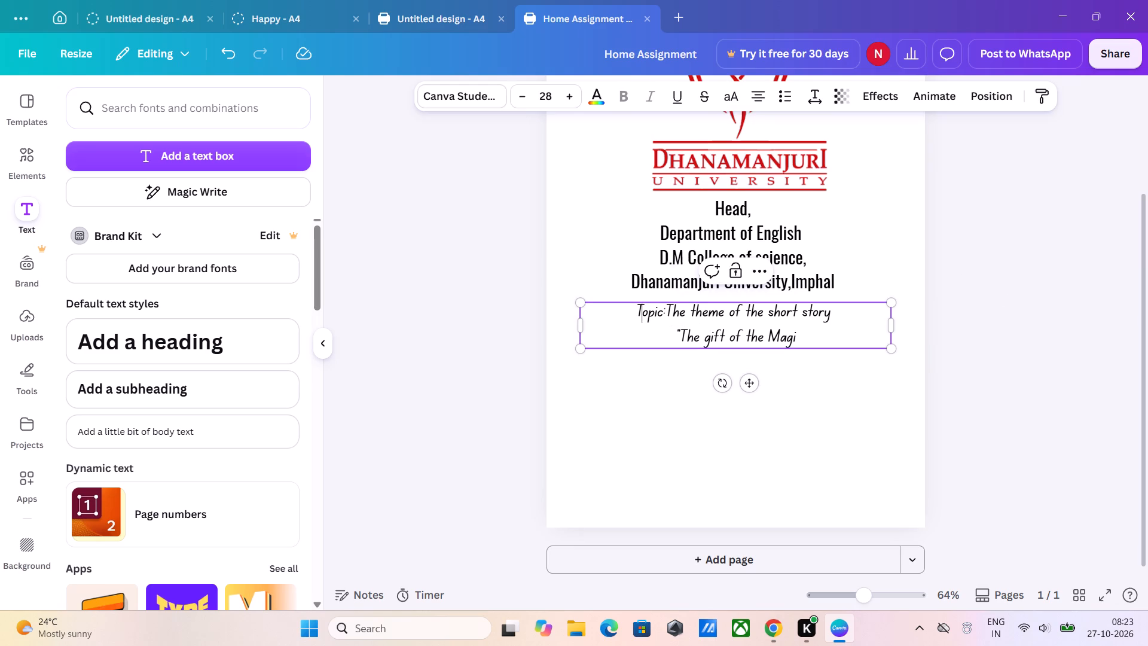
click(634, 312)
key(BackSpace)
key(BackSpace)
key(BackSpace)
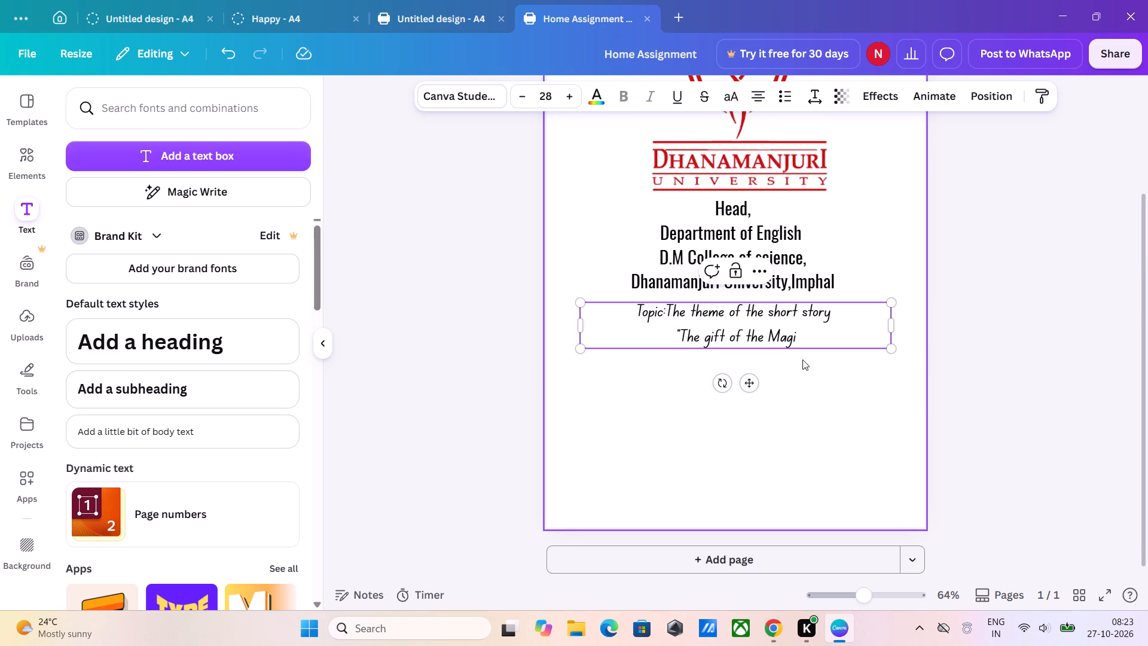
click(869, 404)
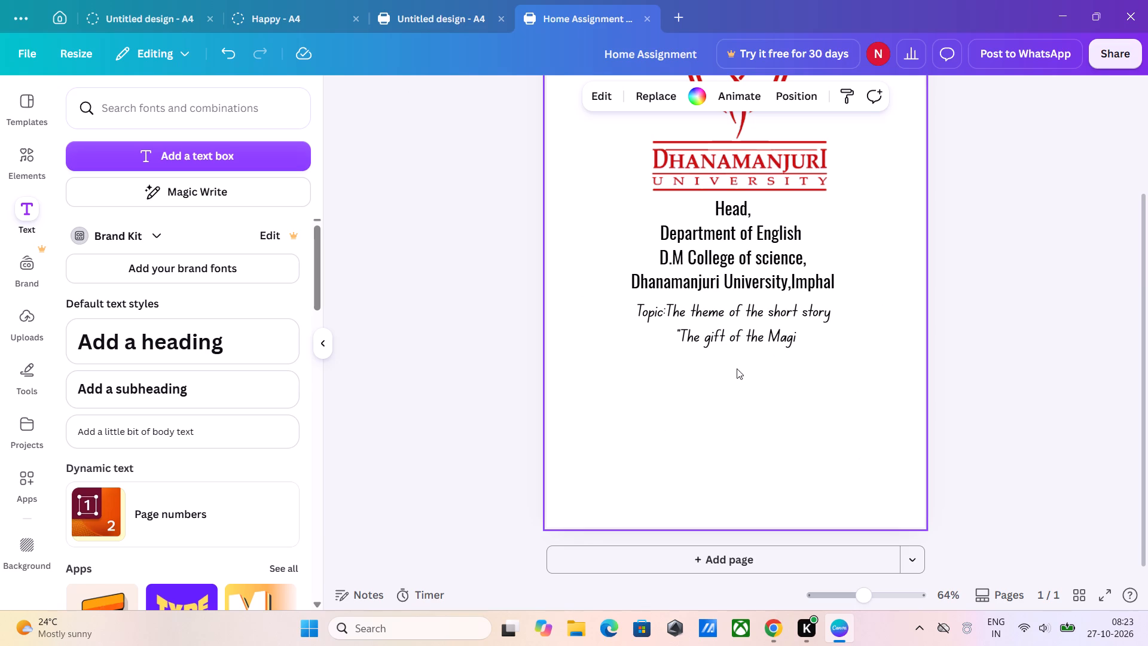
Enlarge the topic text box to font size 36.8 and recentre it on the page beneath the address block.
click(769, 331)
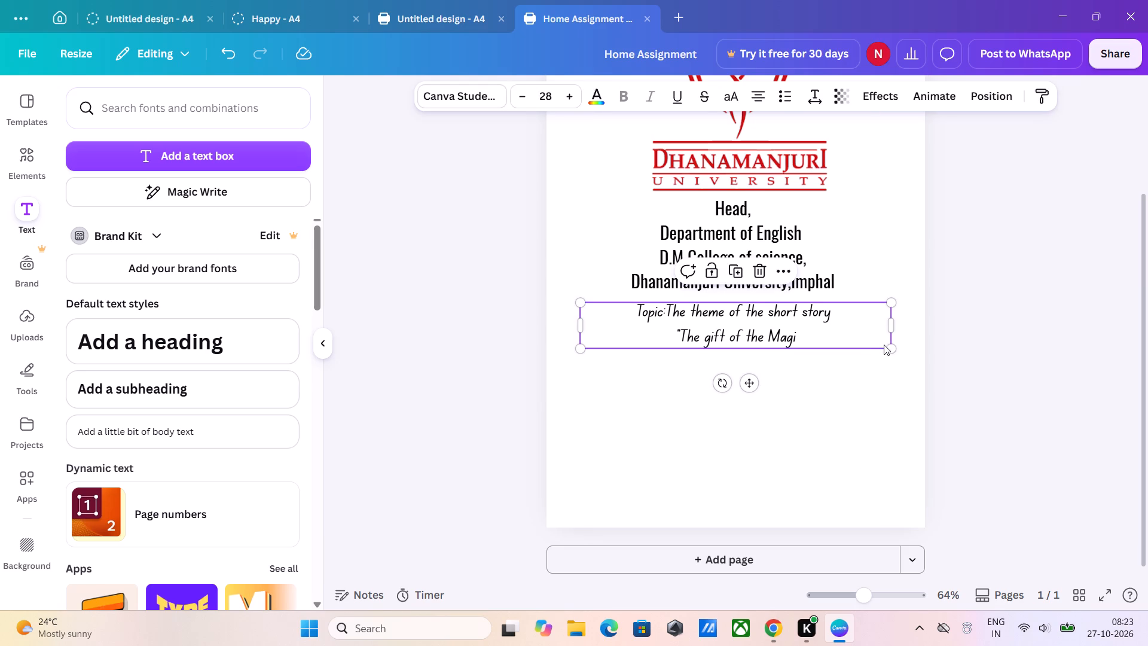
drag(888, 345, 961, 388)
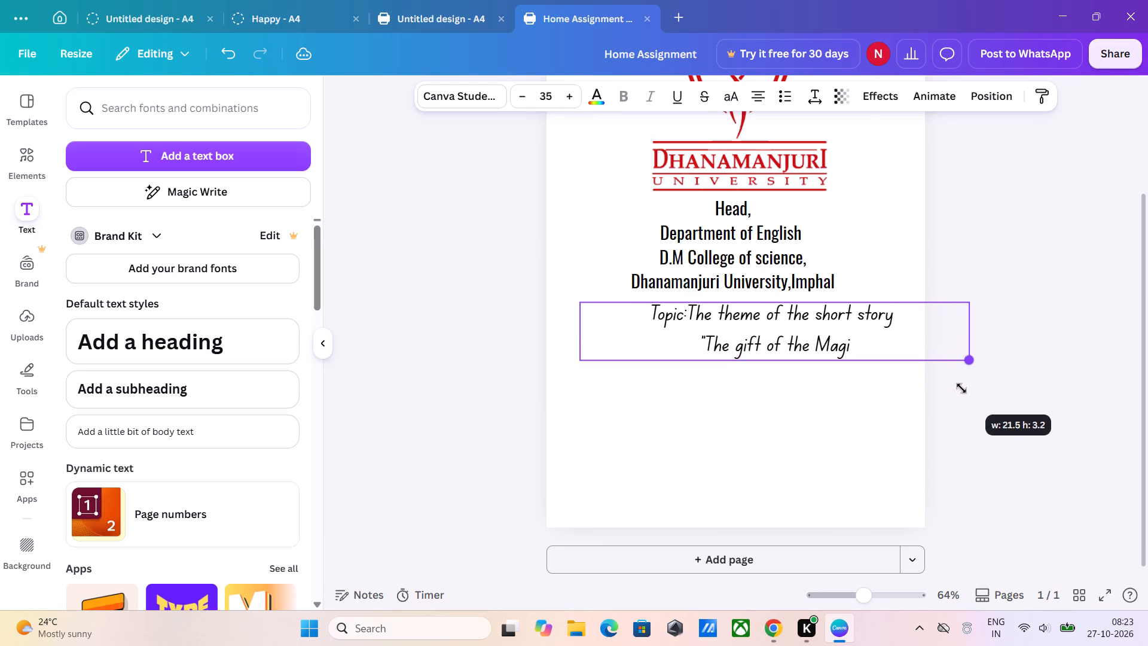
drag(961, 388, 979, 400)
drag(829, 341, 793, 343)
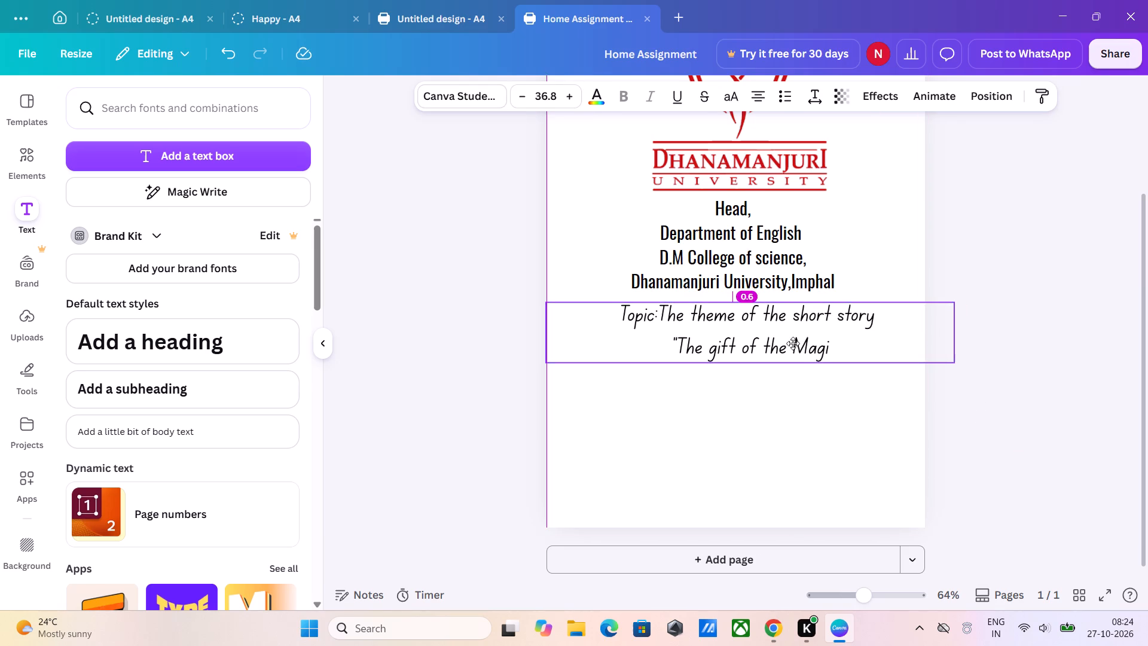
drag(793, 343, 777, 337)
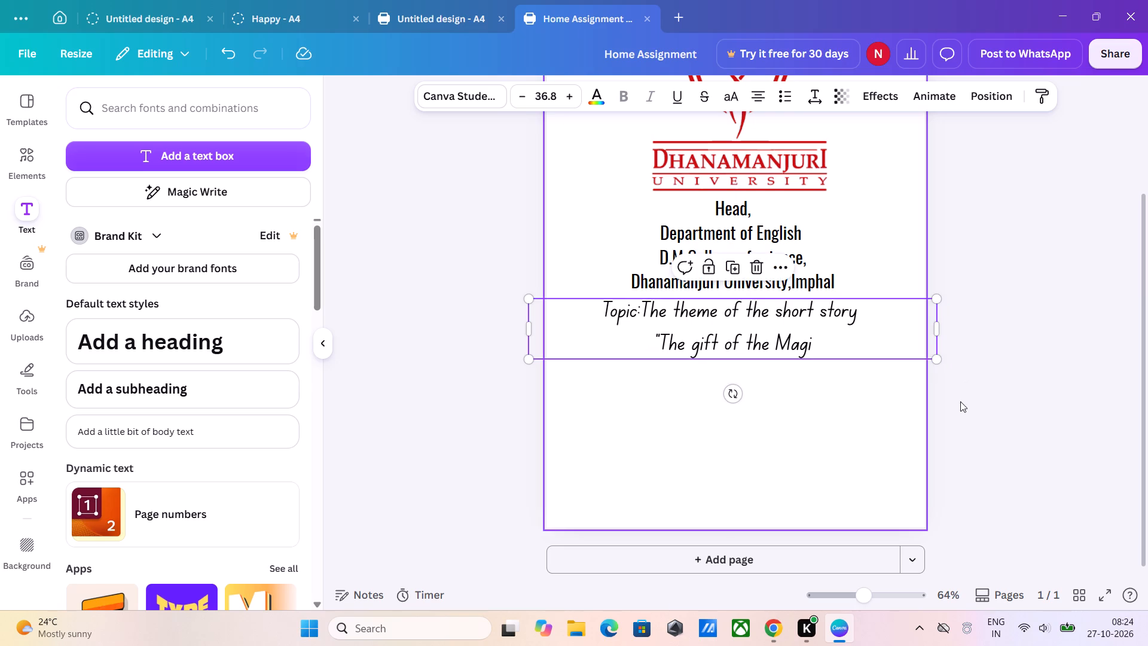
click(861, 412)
Scale the topic text box to font size 29.8 and recentre it on the page beneath the address block.
click(825, 323)
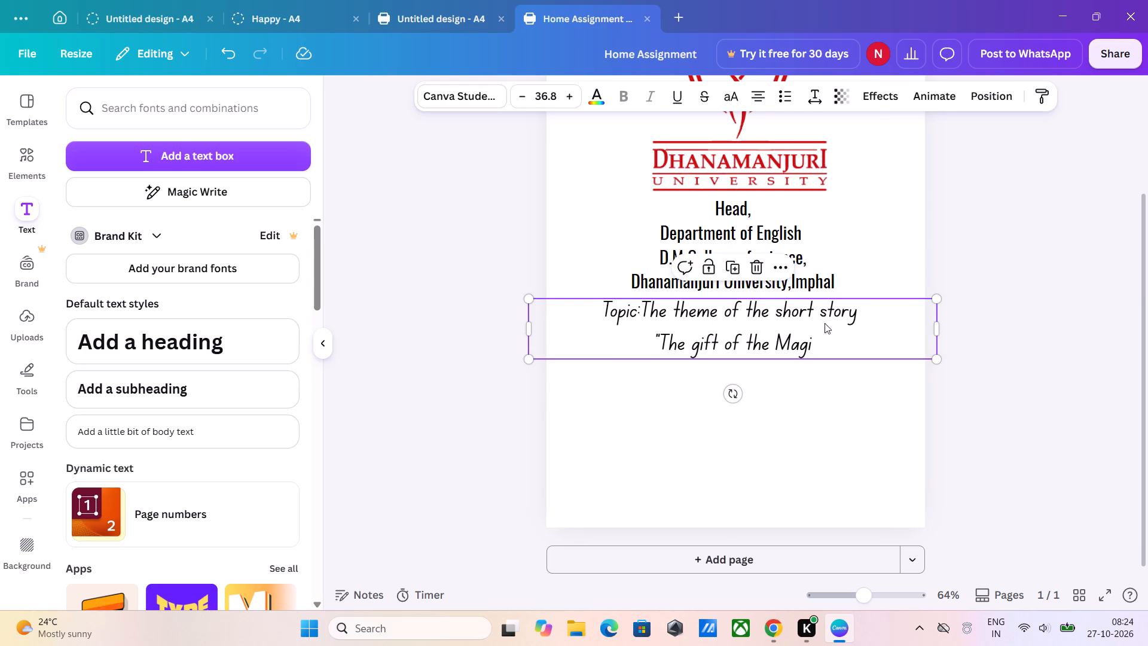
drag(939, 361, 863, 339)
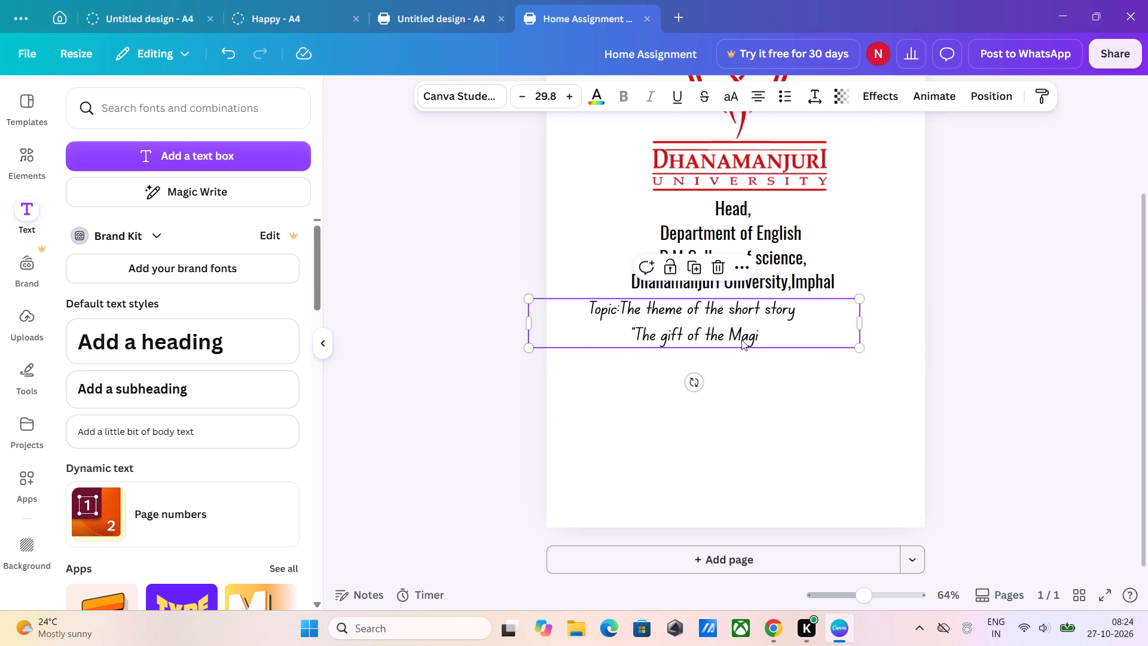
drag(736, 325, 773, 325)
click(851, 408)
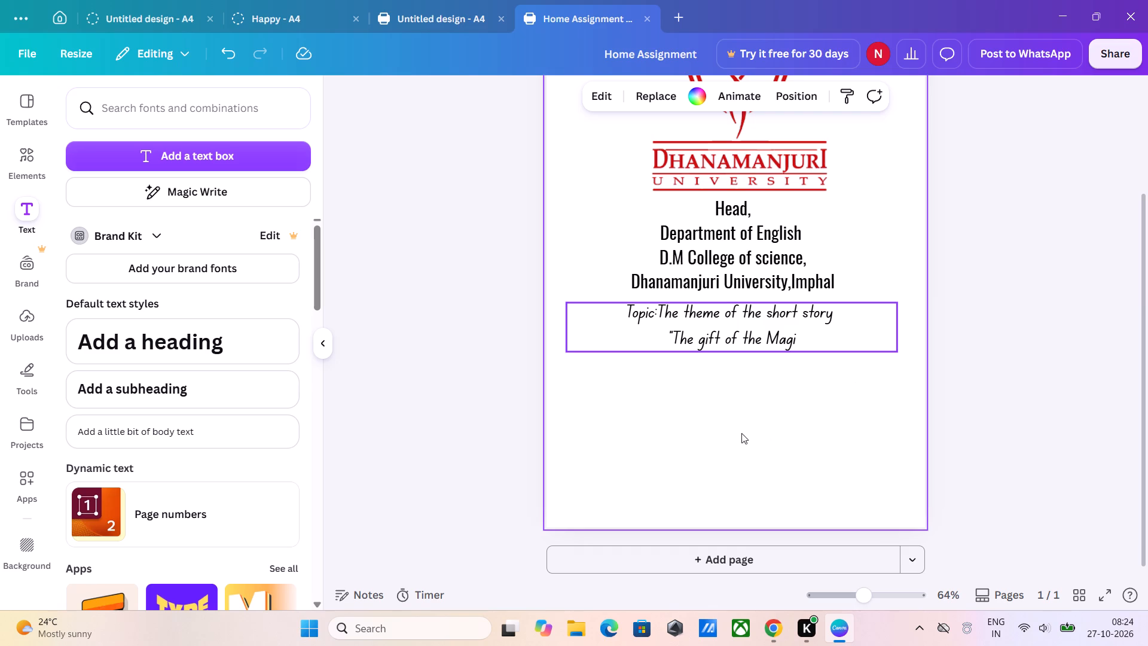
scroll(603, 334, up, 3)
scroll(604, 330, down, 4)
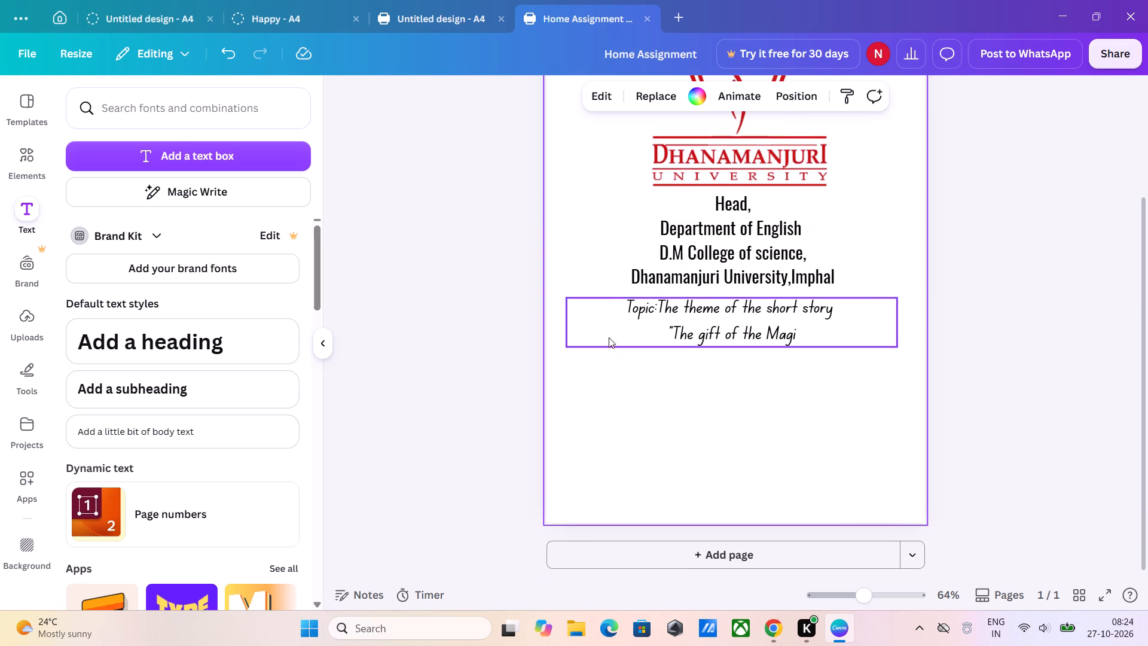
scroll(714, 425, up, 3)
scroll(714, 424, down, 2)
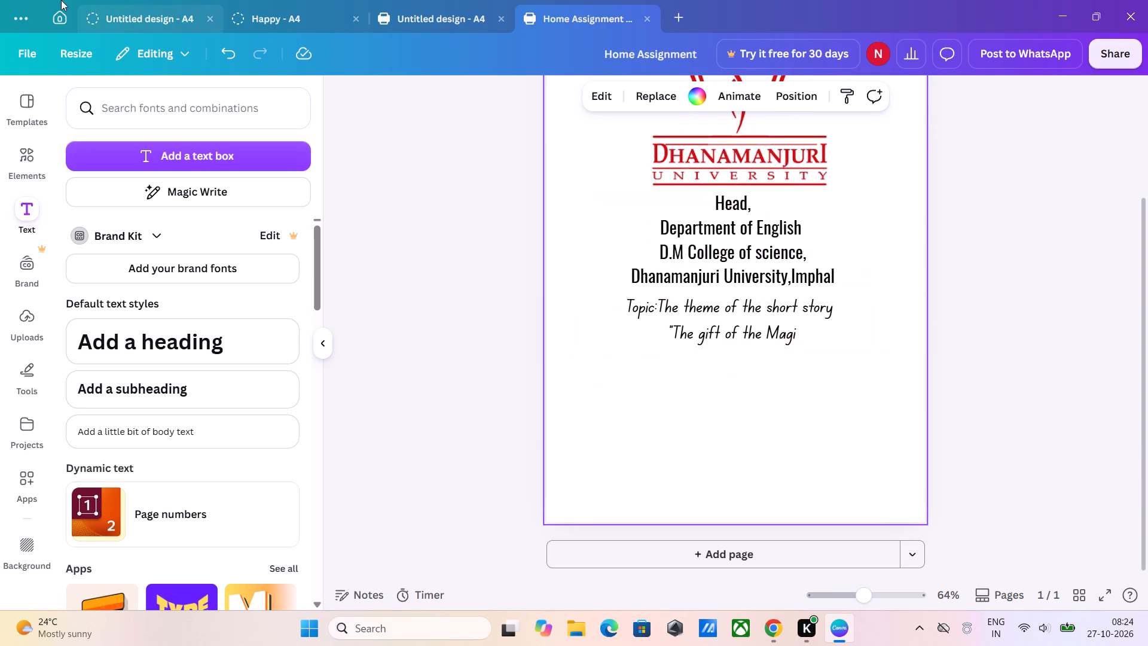
Go to the home page, leaving the Home Assignment design open.
click(57, 19)
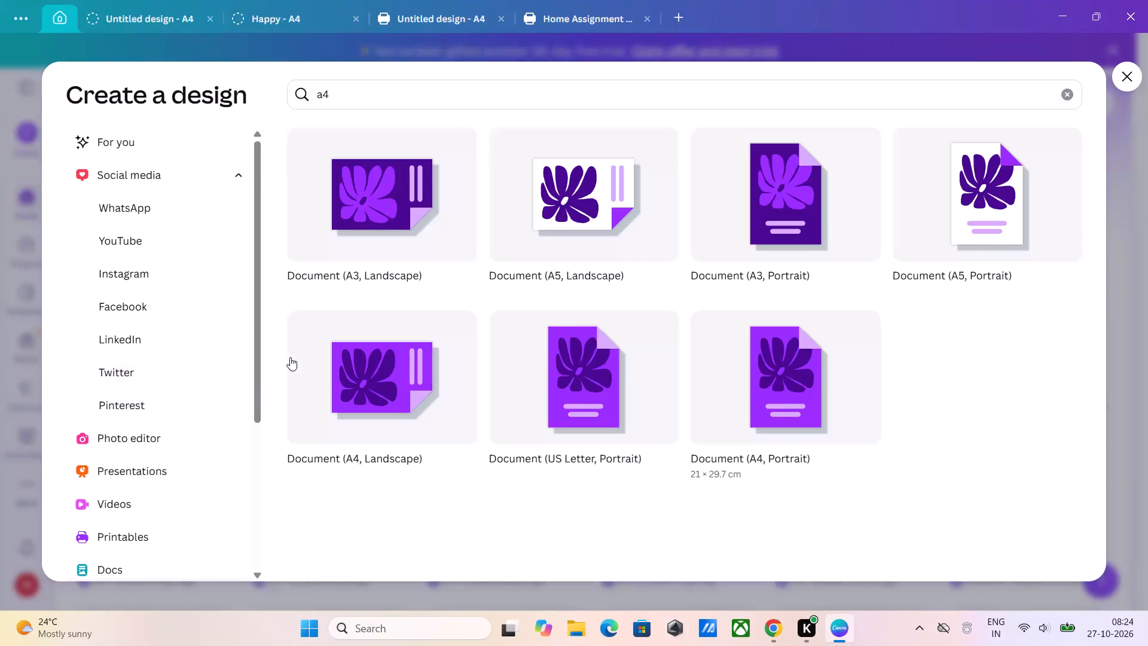
Leave the new-design chooser and open the existing practical cover design titled "Submitted by :" from the recent designs.
scroll(86, 380, down, 5)
click(1116, 78)
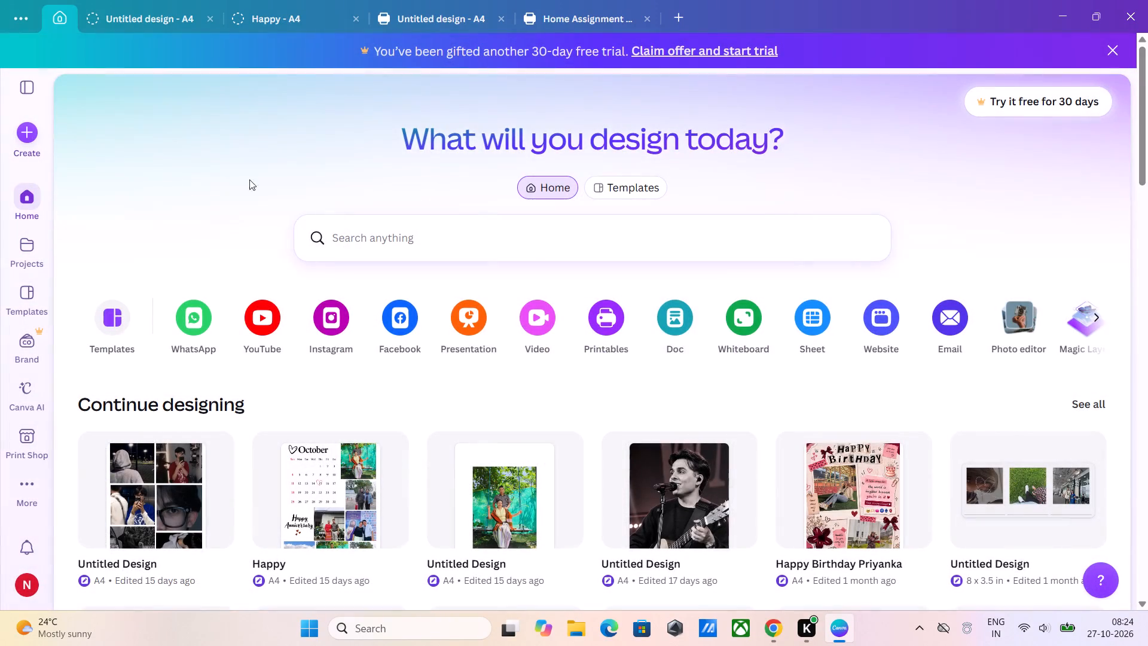
scroll(3, 296, down, 3)
scroll(402, 297, down, 2)
click(505, 282)
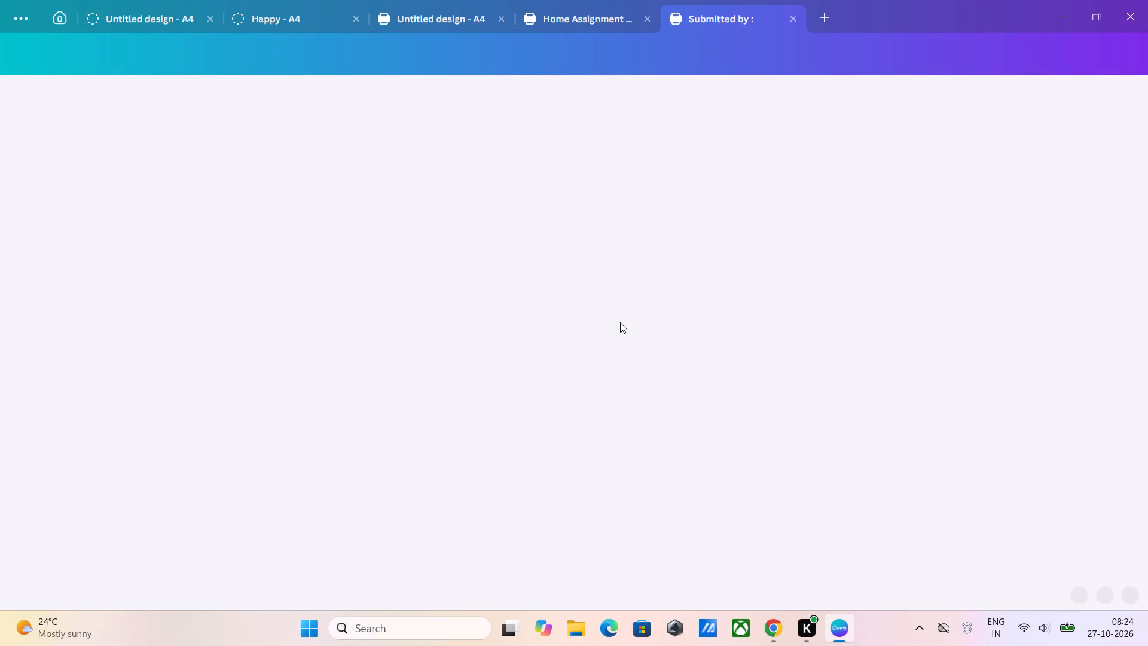
Copy the "Submitted by :" line from the practical cover into the Home Assignment design, placing it below the topic near the page's left side.
scroll(619, 322, down, 3)
scroll(637, 413, up, 1)
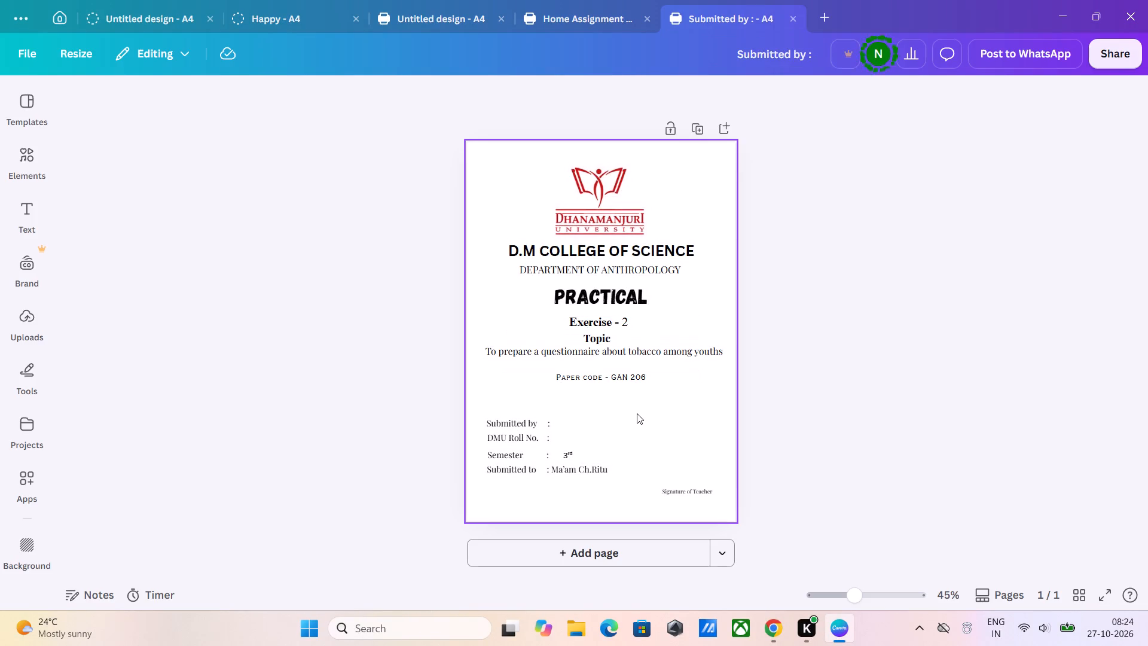
scroll(637, 413, down, 1)
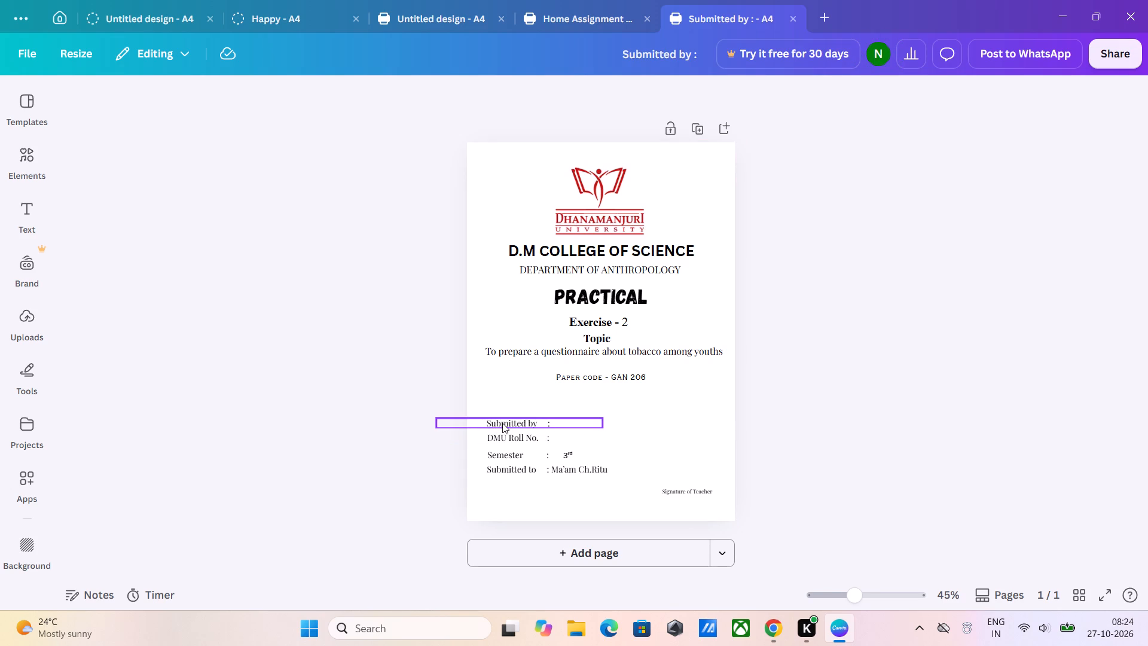
click(502, 423)
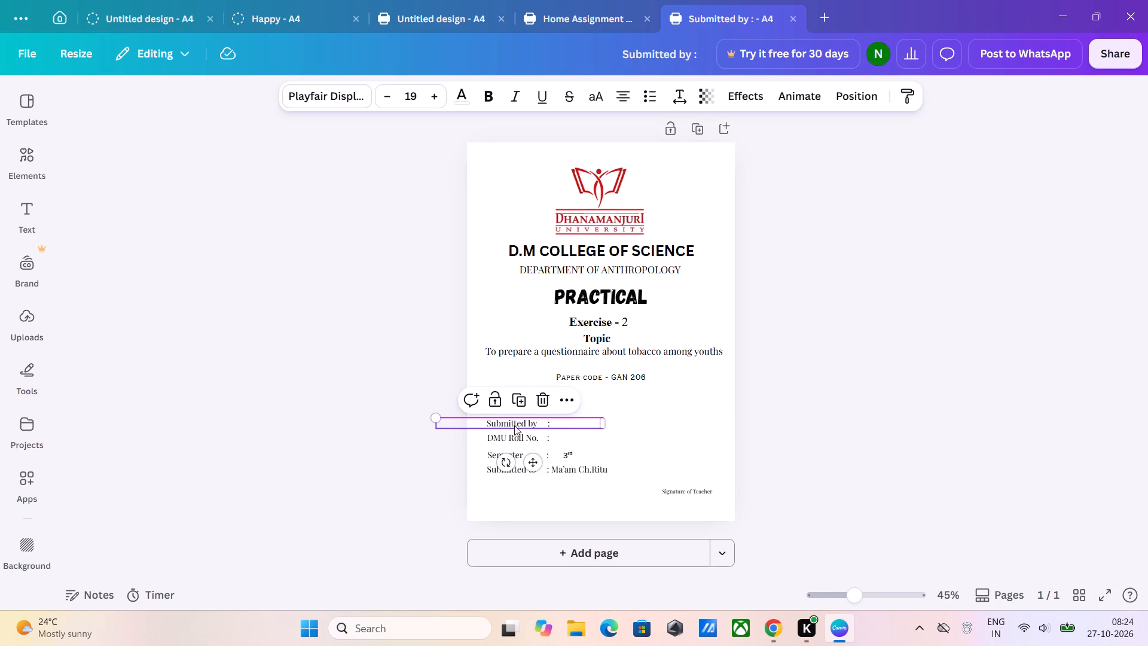
key(ctrl+c)
click(576, 20)
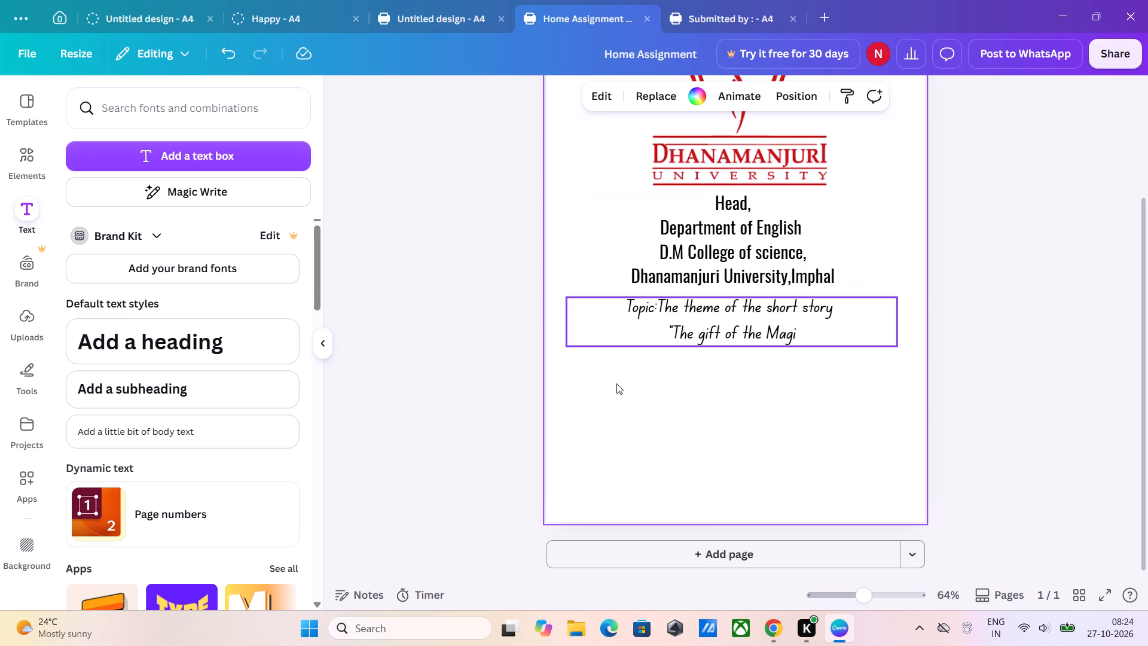
key(ctrl+v)
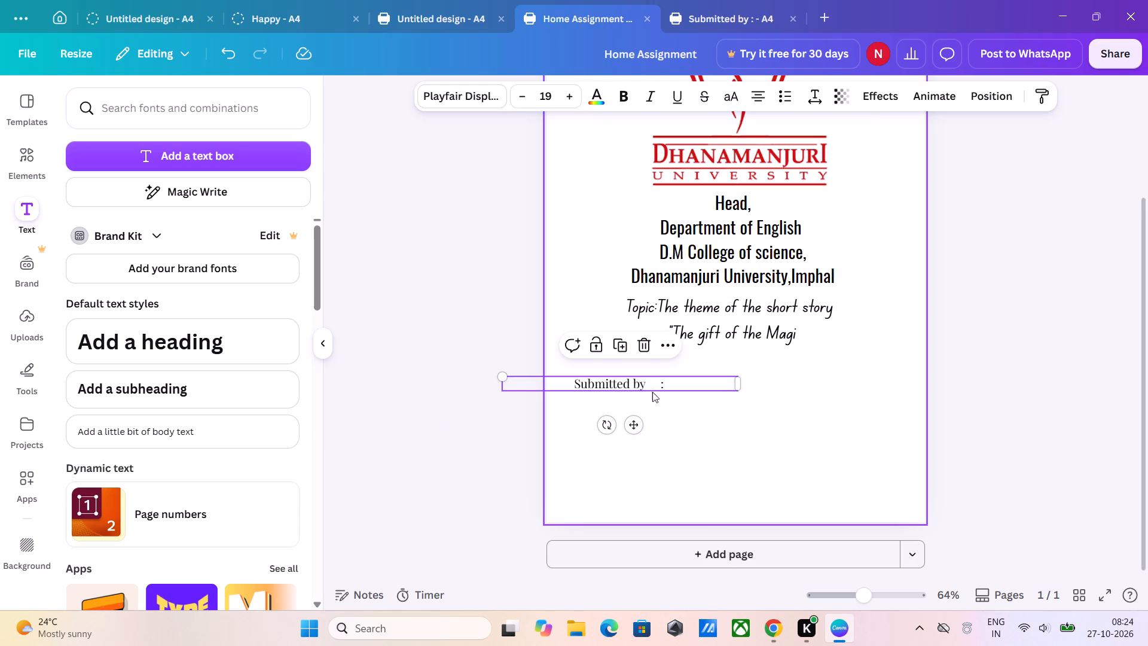
drag(619, 381, 619, 396)
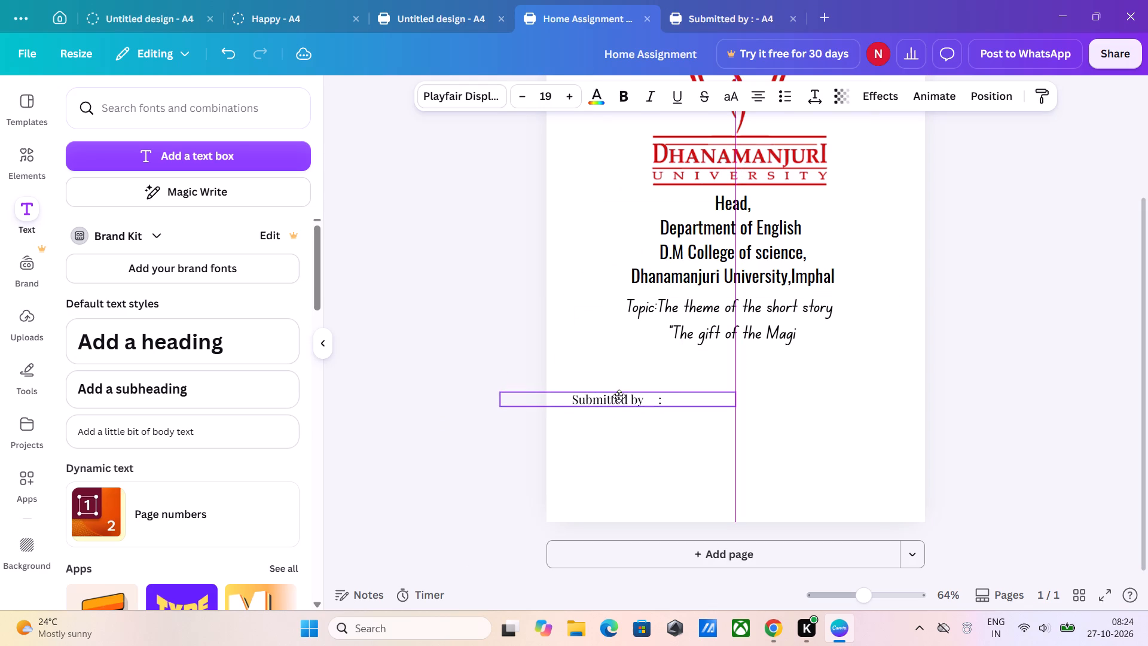
drag(619, 396, 613, 403)
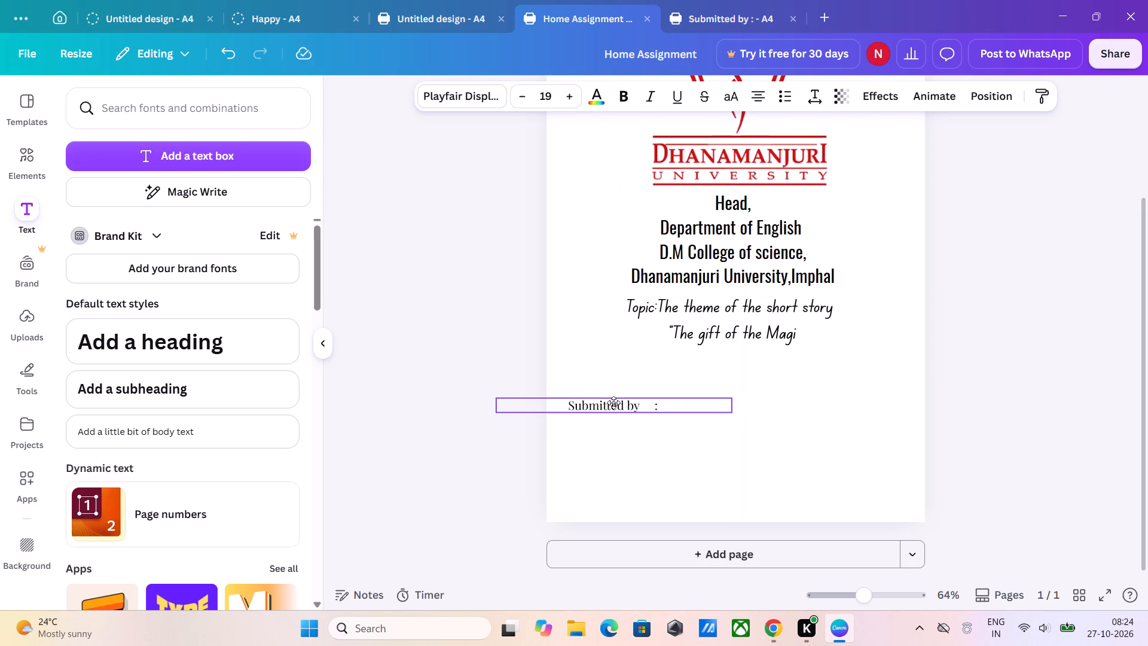
drag(613, 403, 613, 400)
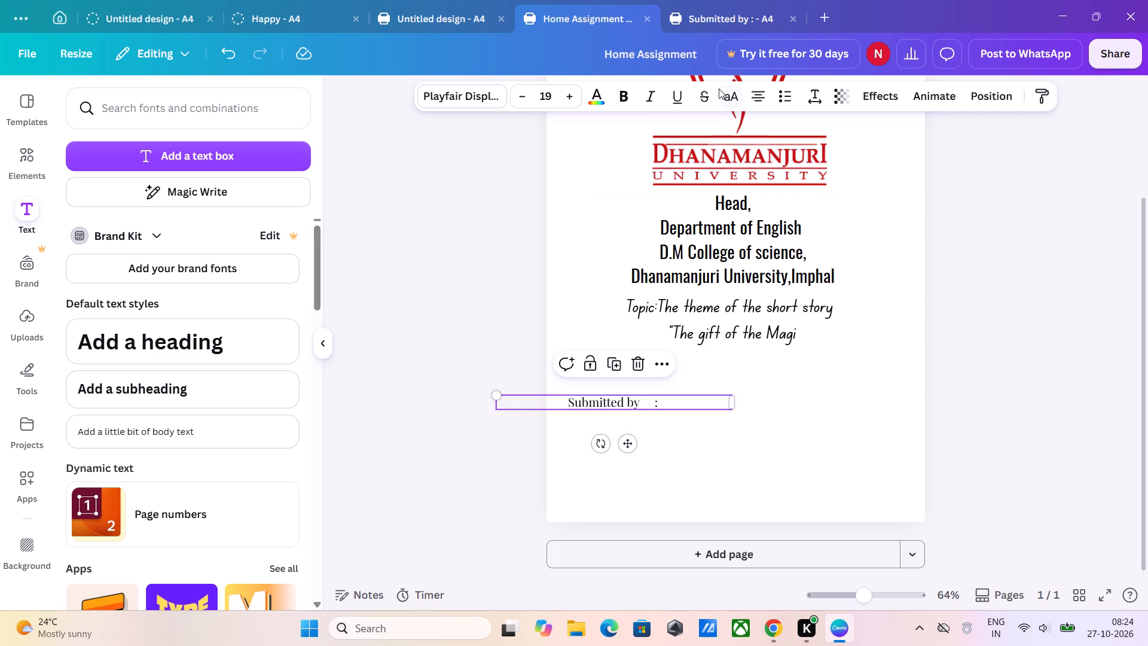
Copy the "DMU Roll No. :" line from the practical cover into Home Assignment and align it directly beneath "Submitted by :".
click(706, 14)
click(675, 443)
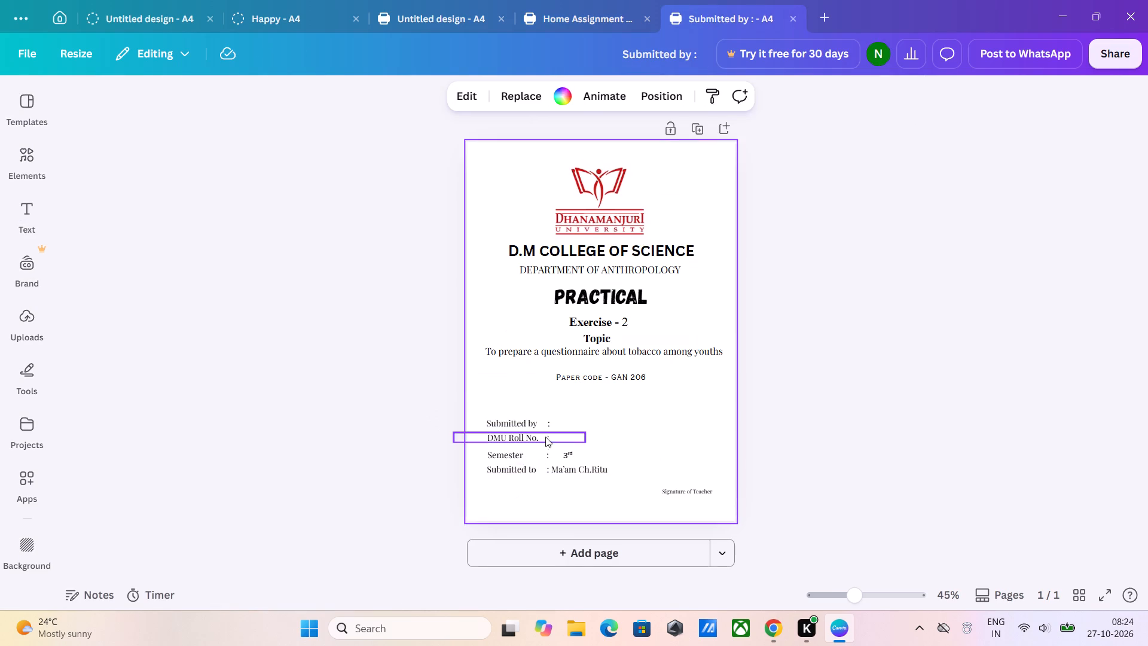
click(534, 438)
key(ctrl+c)
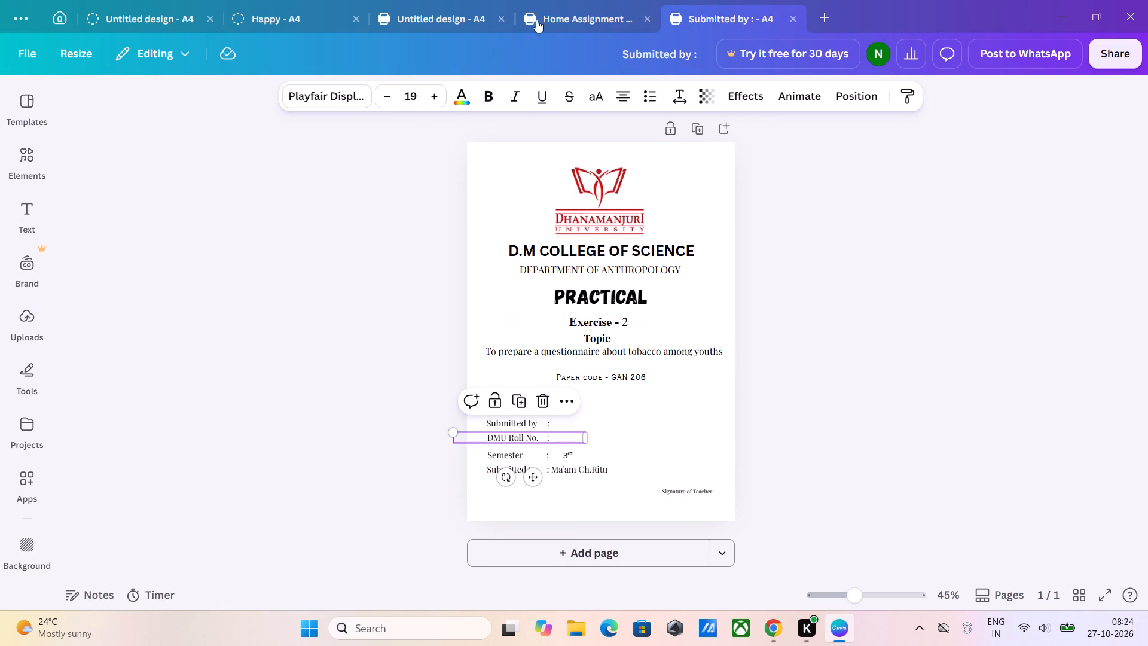
click(555, 14)
key(ctrl+v)
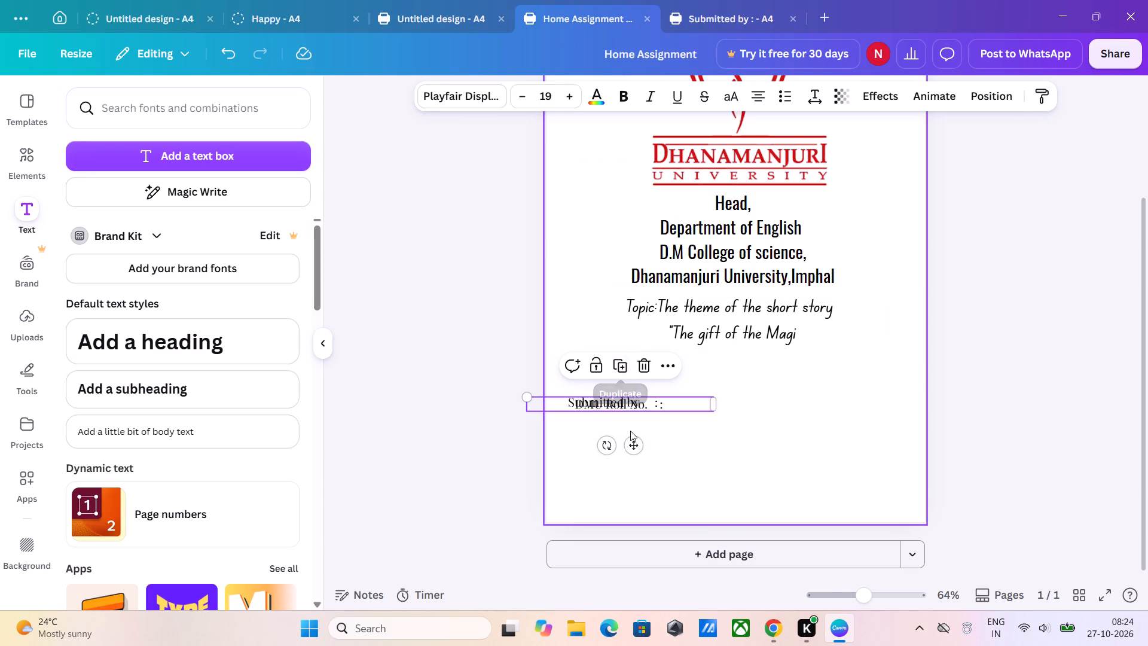
drag(611, 404, 604, 423)
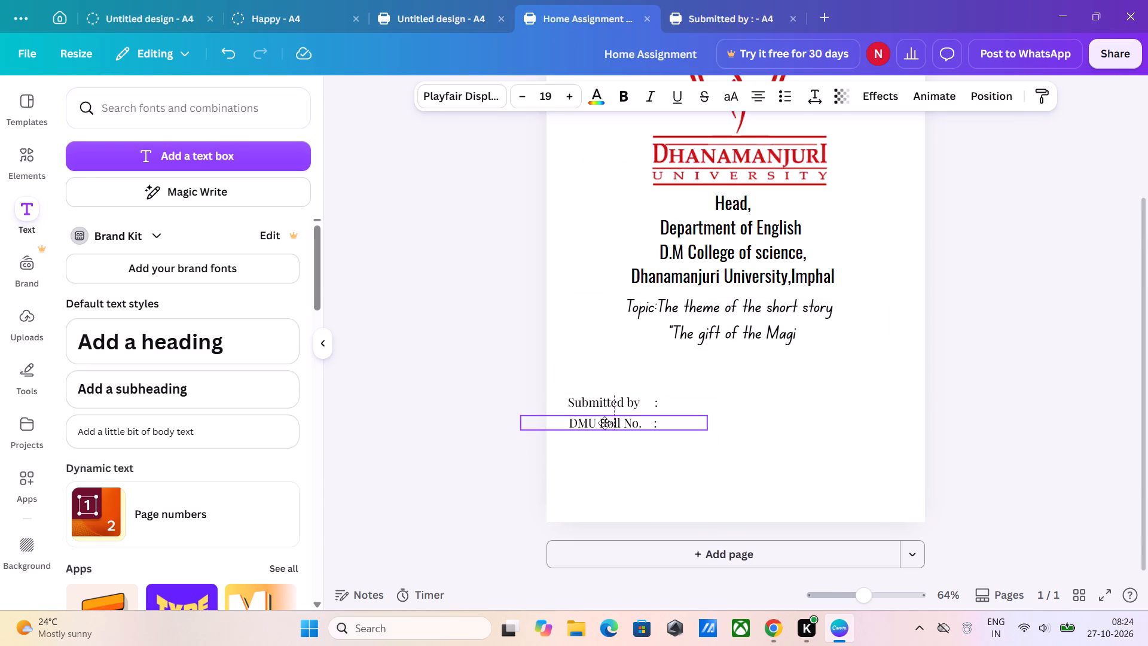
drag(604, 423, 605, 423)
click(605, 423)
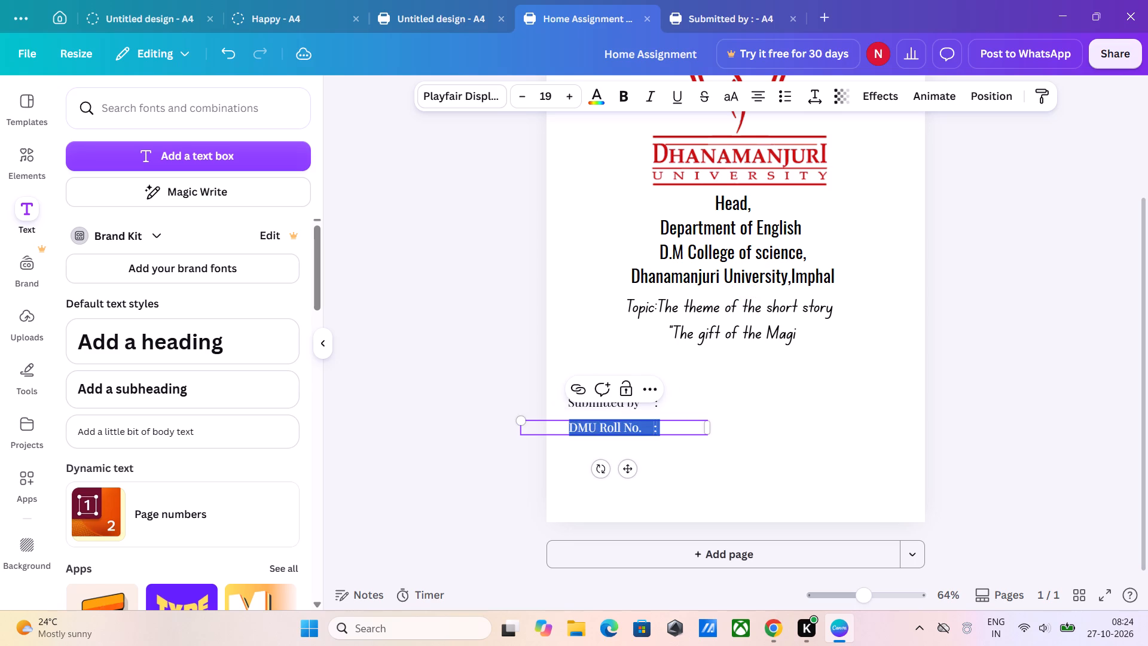
click(697, 441)
double_click(607, 429)
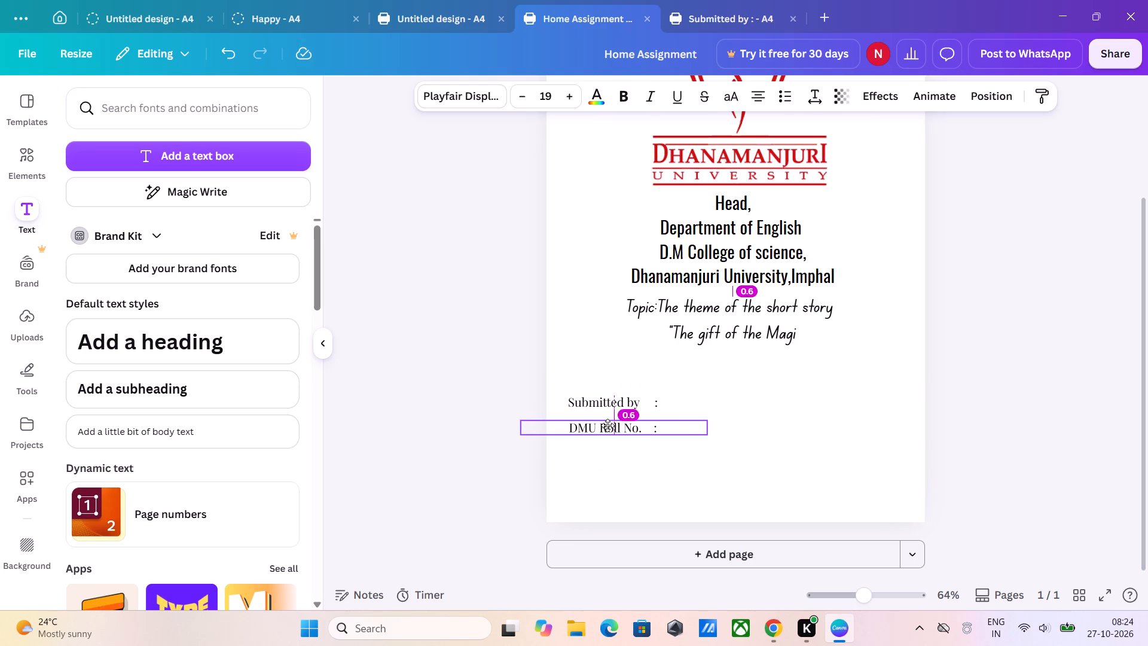
click(765, 413)
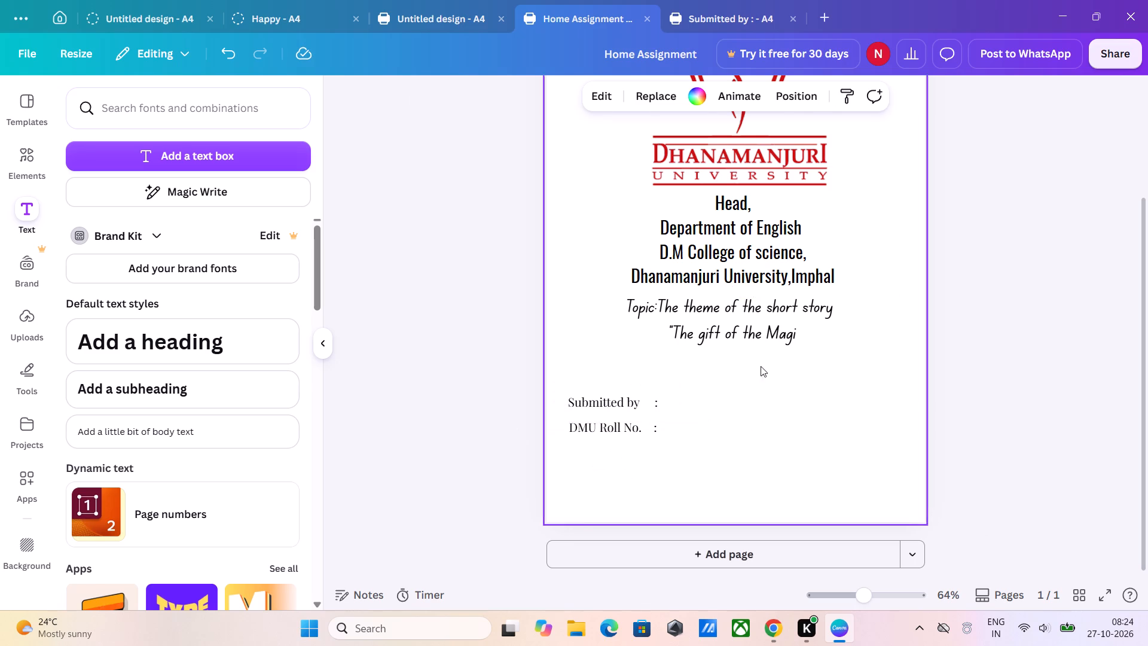
Copy the "Semester :" line from the practical cover into Home Assignment and align its colon beneath the "DMU Roll No. :" line.
click(715, 22)
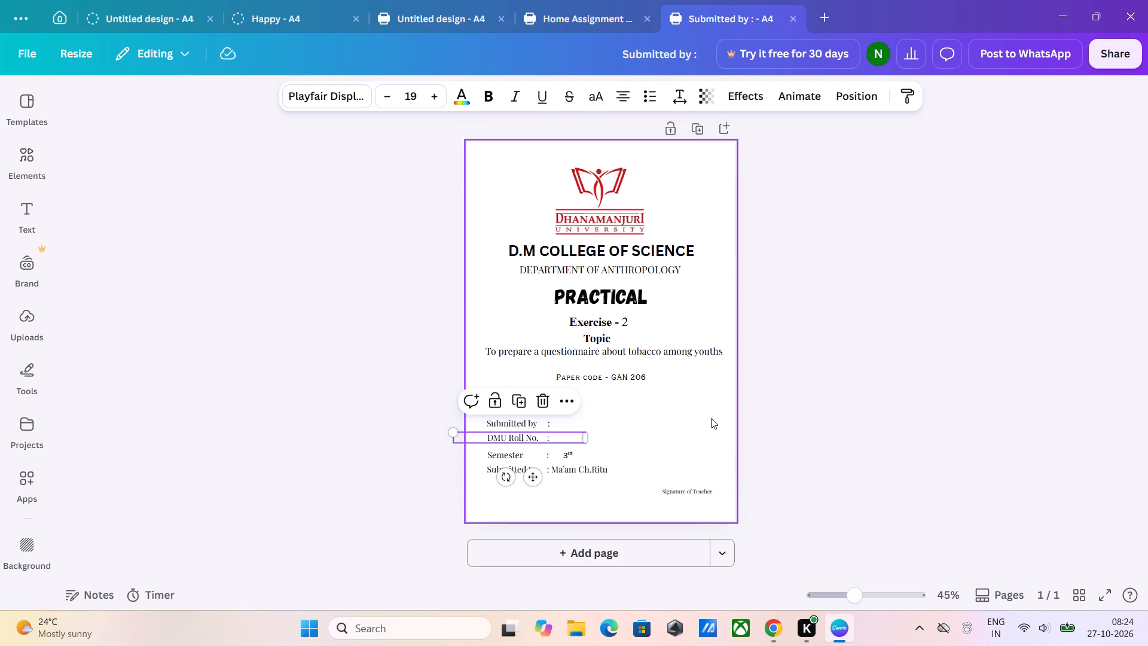
click(711, 418)
click(520, 455)
key(ctrl+c)
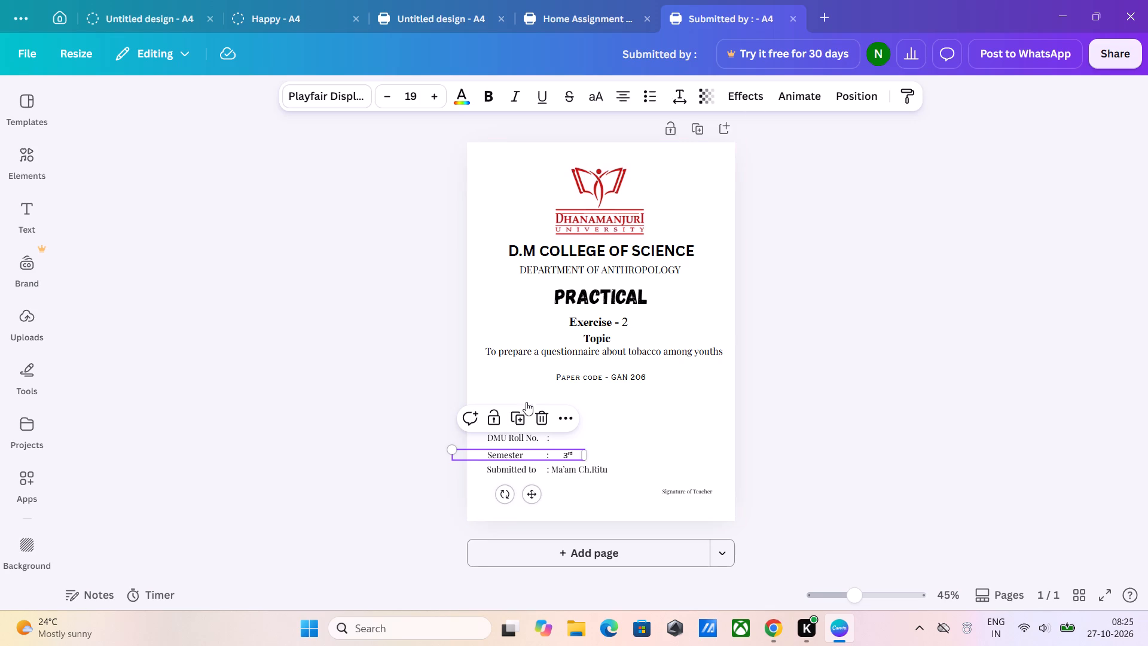
click(567, 8)
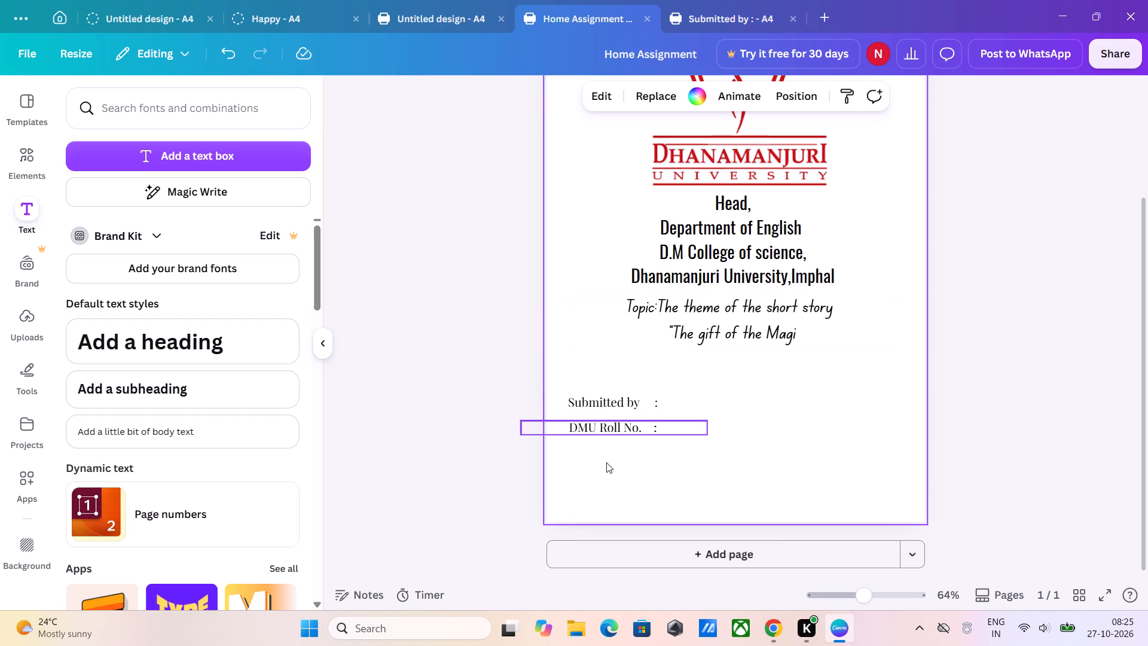
key(ctrl+v)
drag(615, 422, 604, 454)
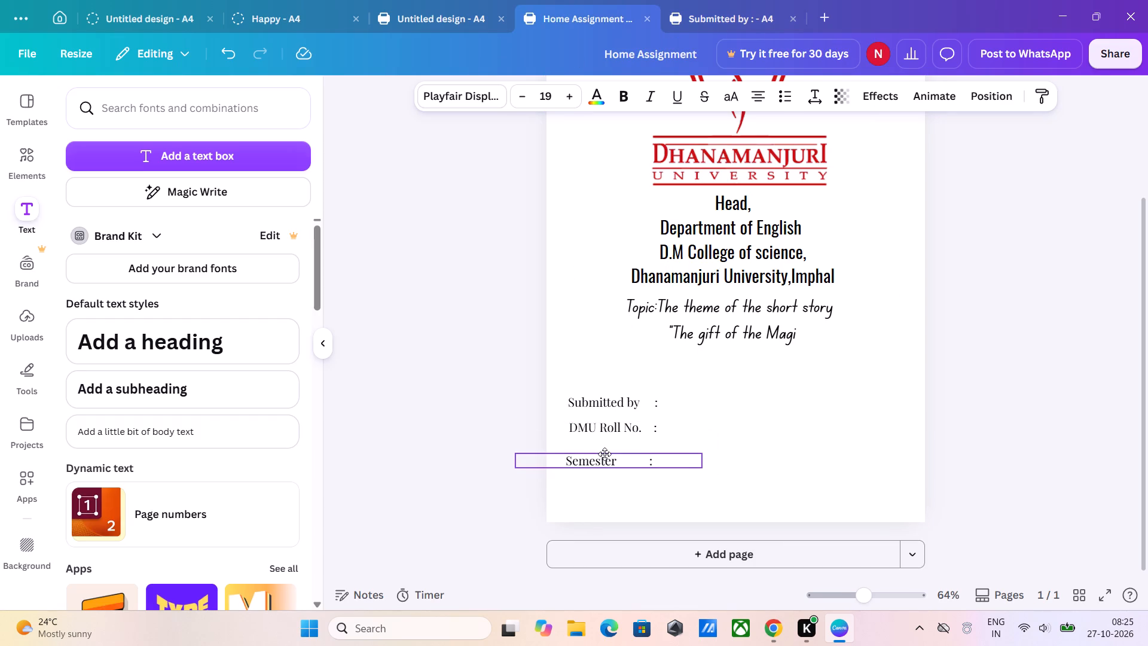
drag(604, 454, 608, 447)
click(774, 398)
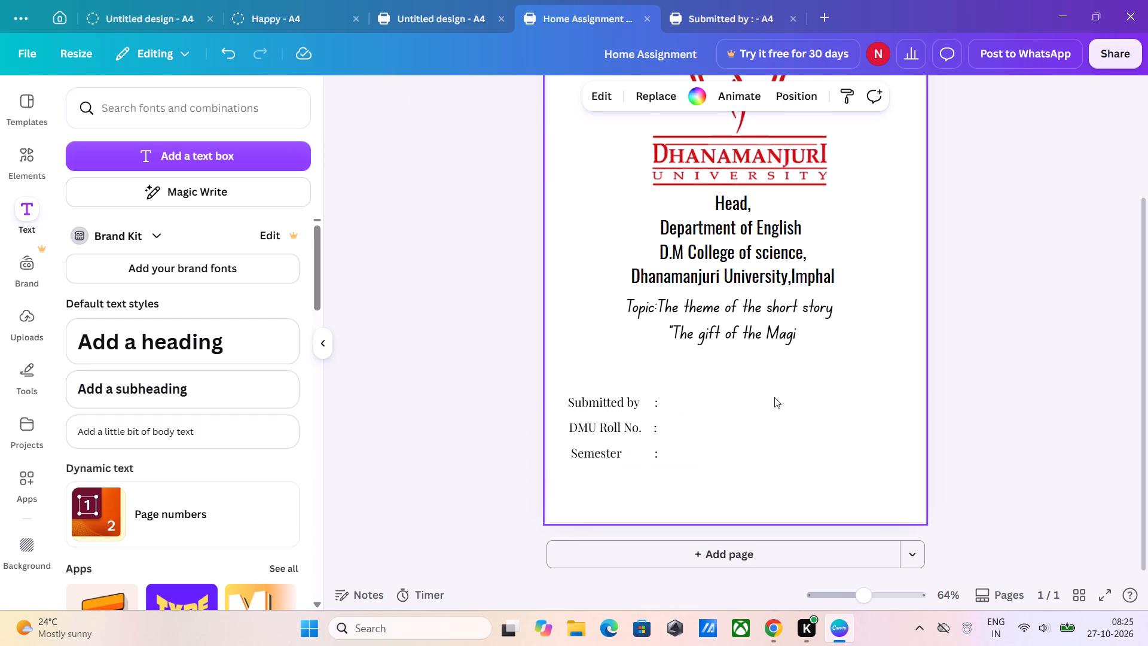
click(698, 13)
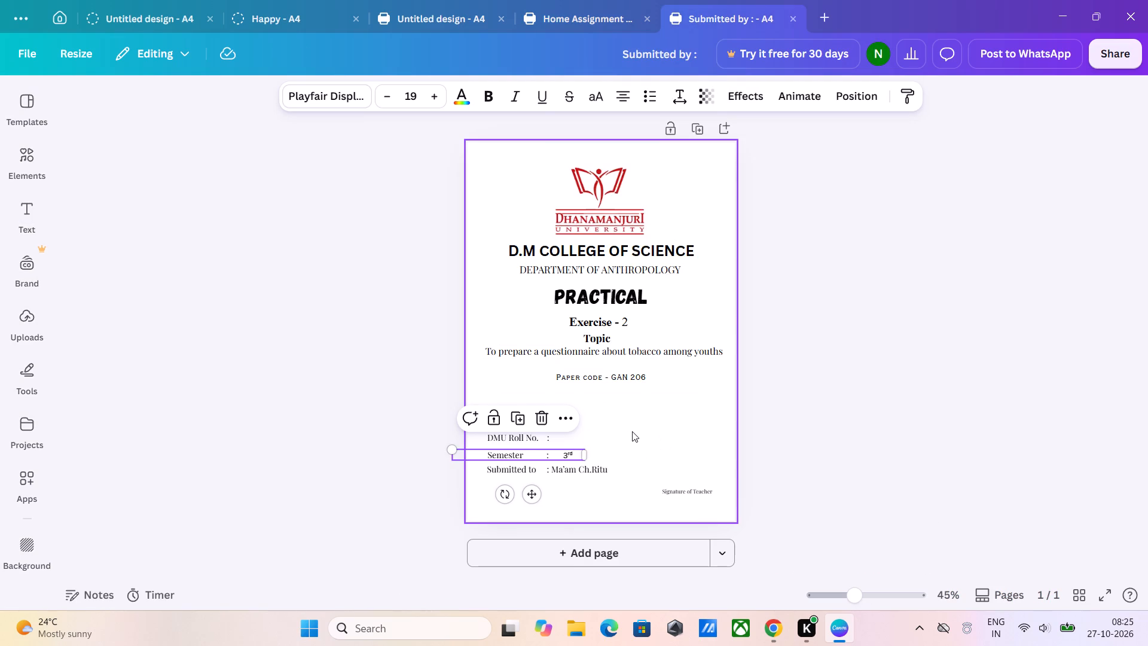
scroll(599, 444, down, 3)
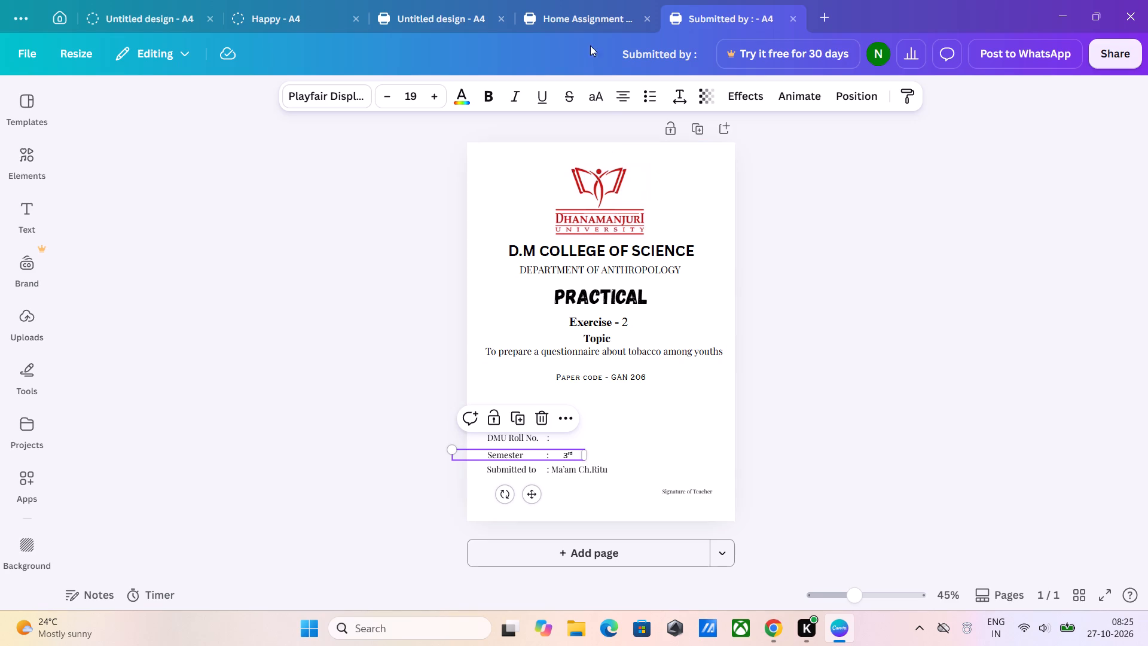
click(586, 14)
Move the "Semester :" line further down, leaving room for another line beneath "DMU Roll No. :".
ctrl+scroll(647, 452, up, 5)
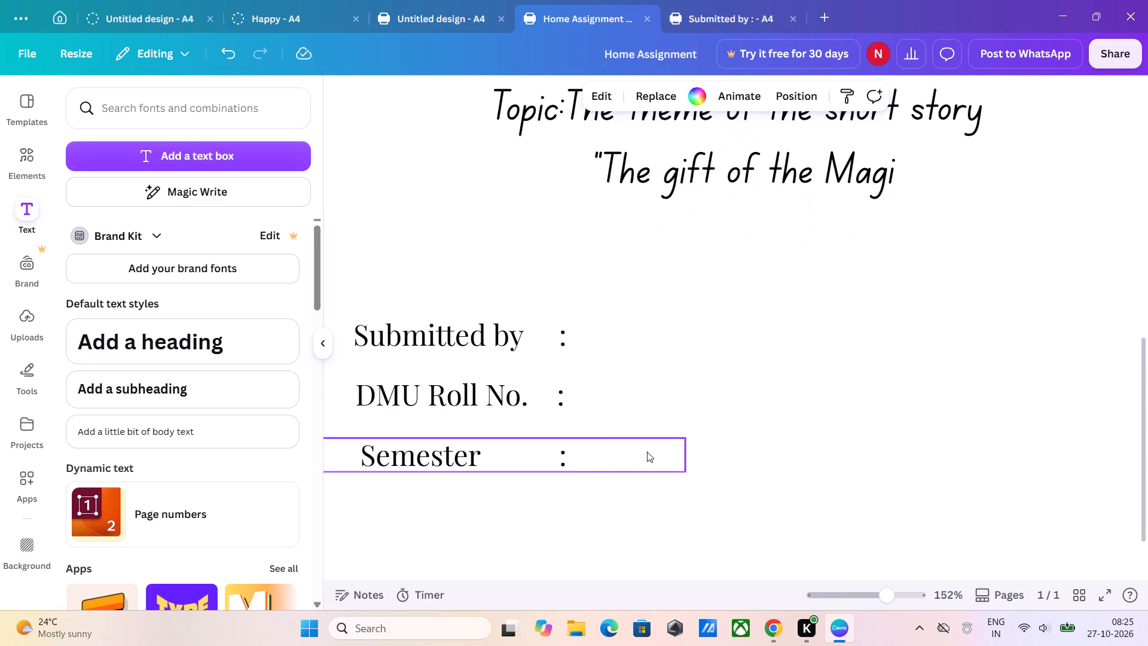
scroll(456, 513, up, 1)
scroll(456, 513, down, 2)
drag(433, 376, 430, 389)
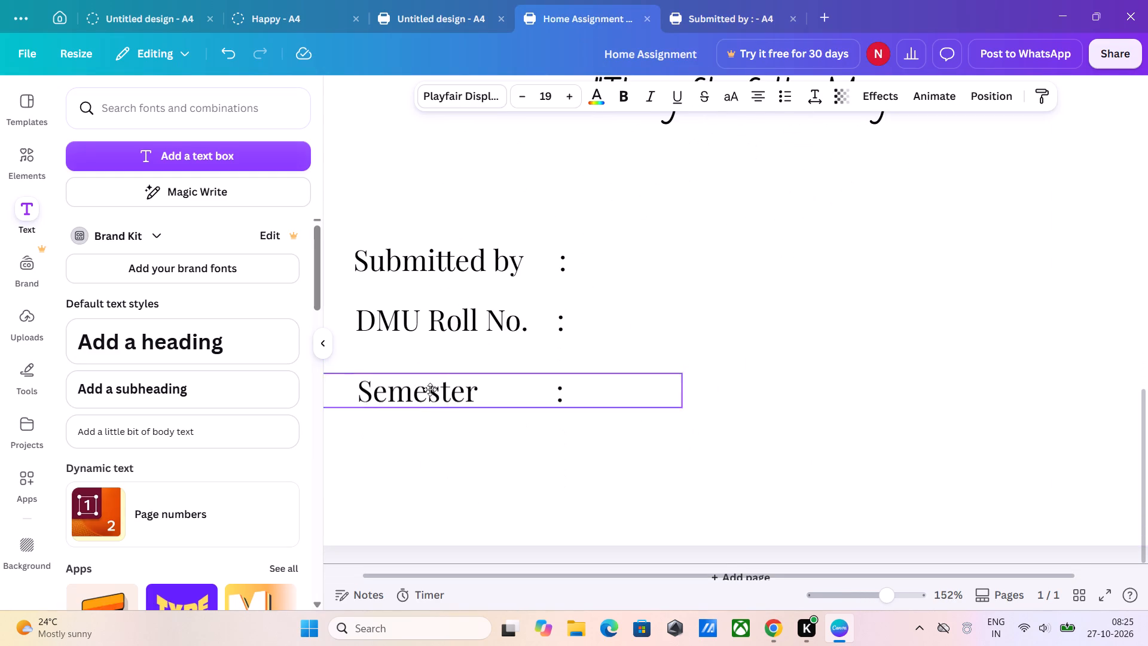
drag(430, 389, 430, 419)
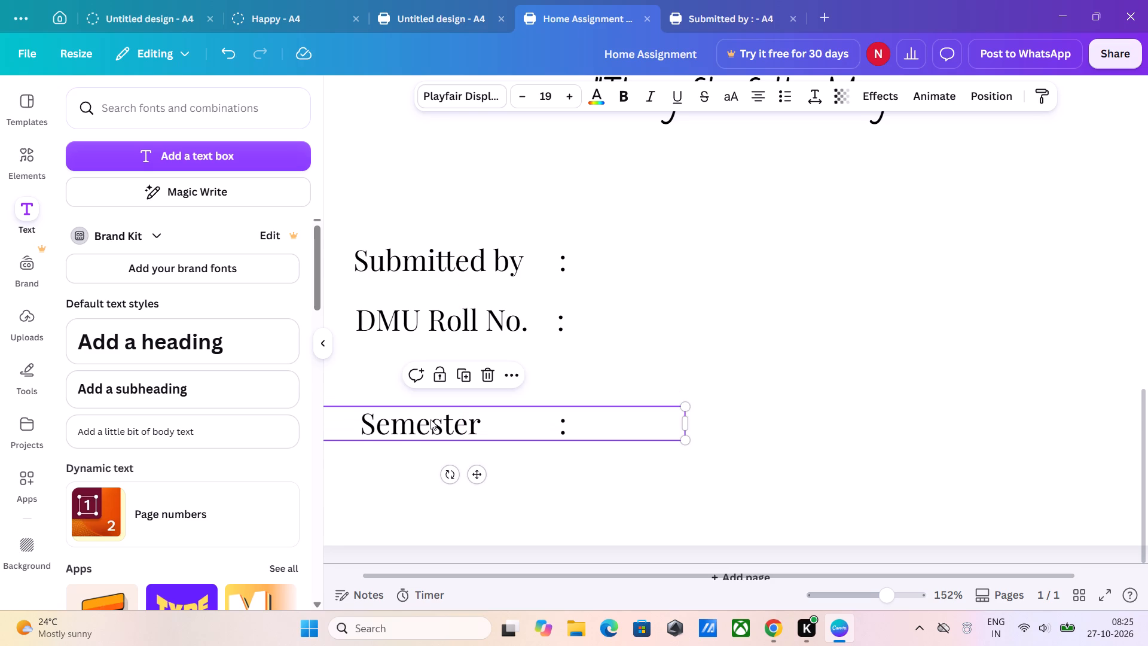
Duplicate the "Semester :" line and place the copy between "DMU Roll No. :" and the original, with colons aligned.
key(ctrl+d)
drag(480, 442, 483, 366)
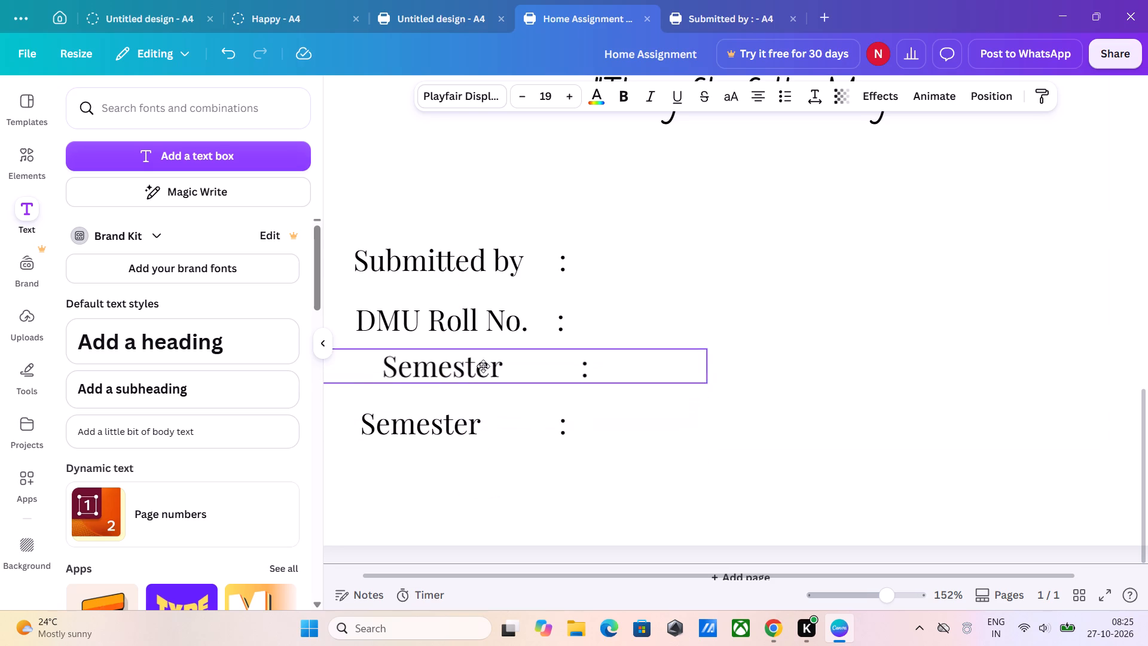
drag(483, 366, 462, 367)
Replace "Semester" with "Section" in the duplicated line, adding spaces before the colon to align it with the other lines.
double_click(497, 370)
click(495, 372)
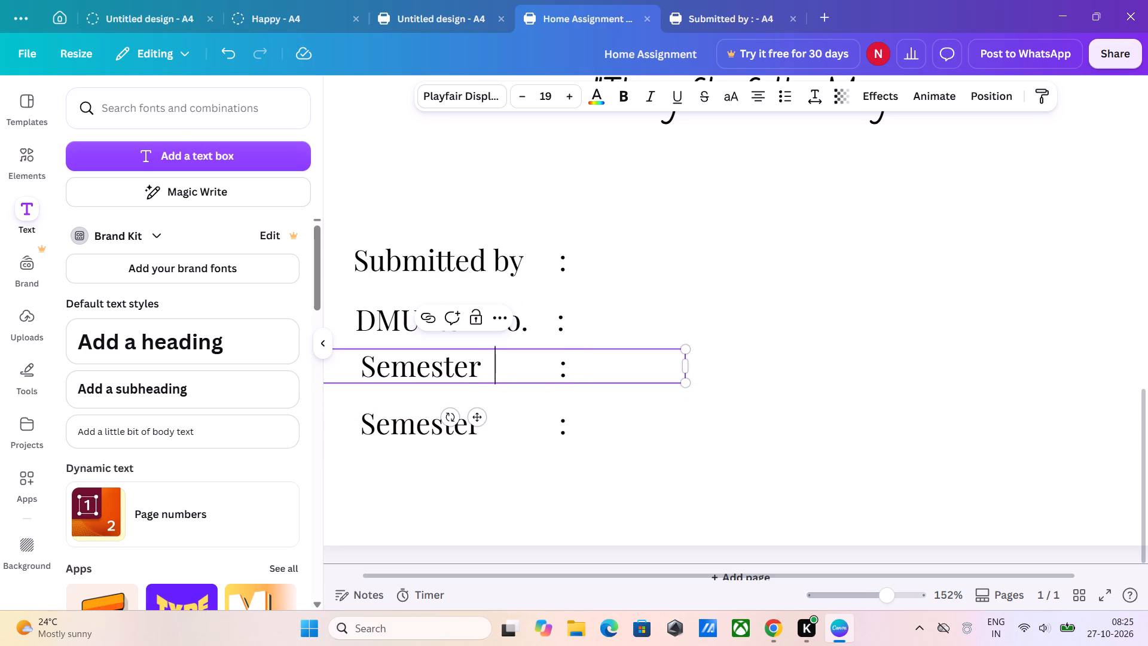
click(486, 371)
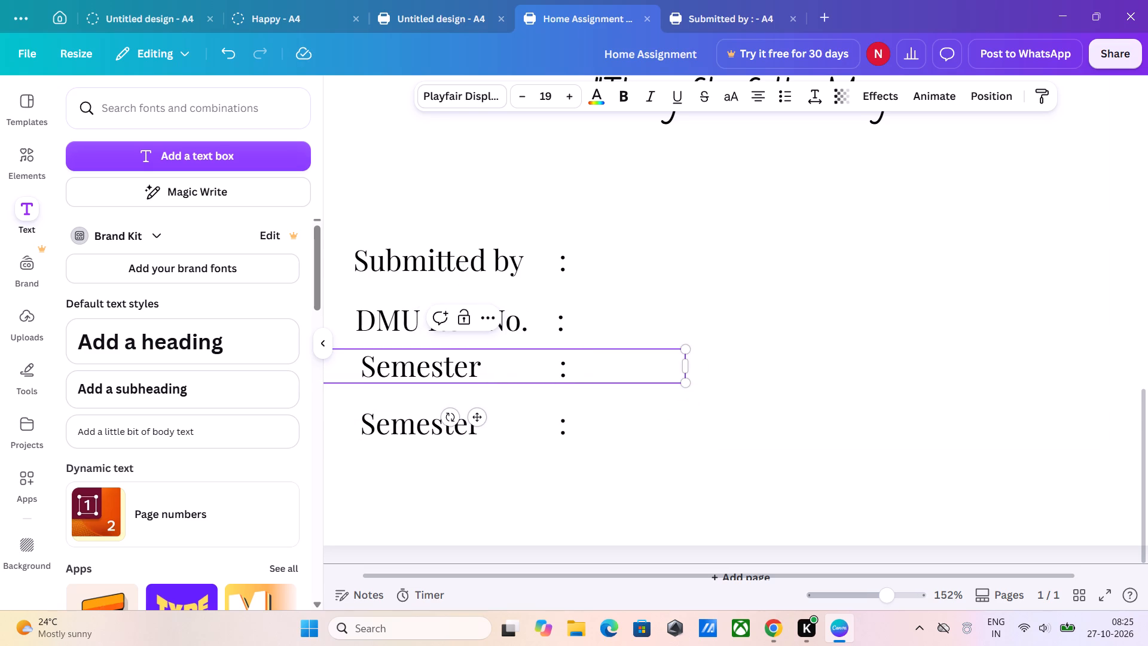
click(471, 367)
click(481, 369)
key(BackSpace)
key(BackSpace)
key(BackSpace)
key(BackSpace)
key(BackSpace)
key(BackSpace)
key(BackSpace)
key(BackSpace)
key(BackSpace)
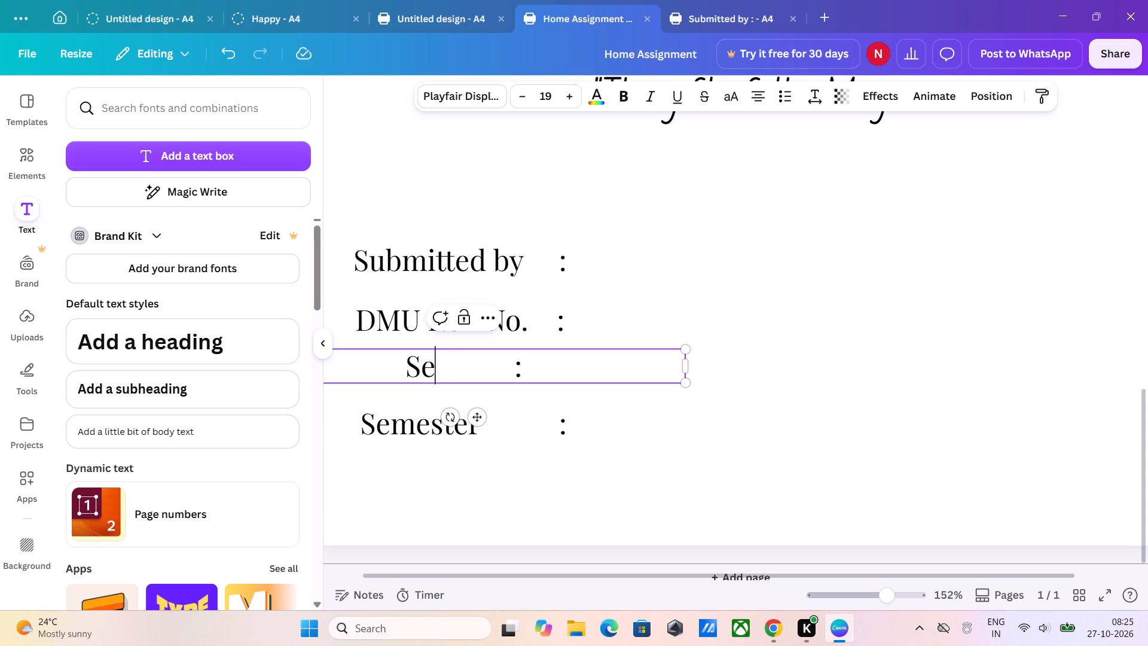
key(BackSpace)
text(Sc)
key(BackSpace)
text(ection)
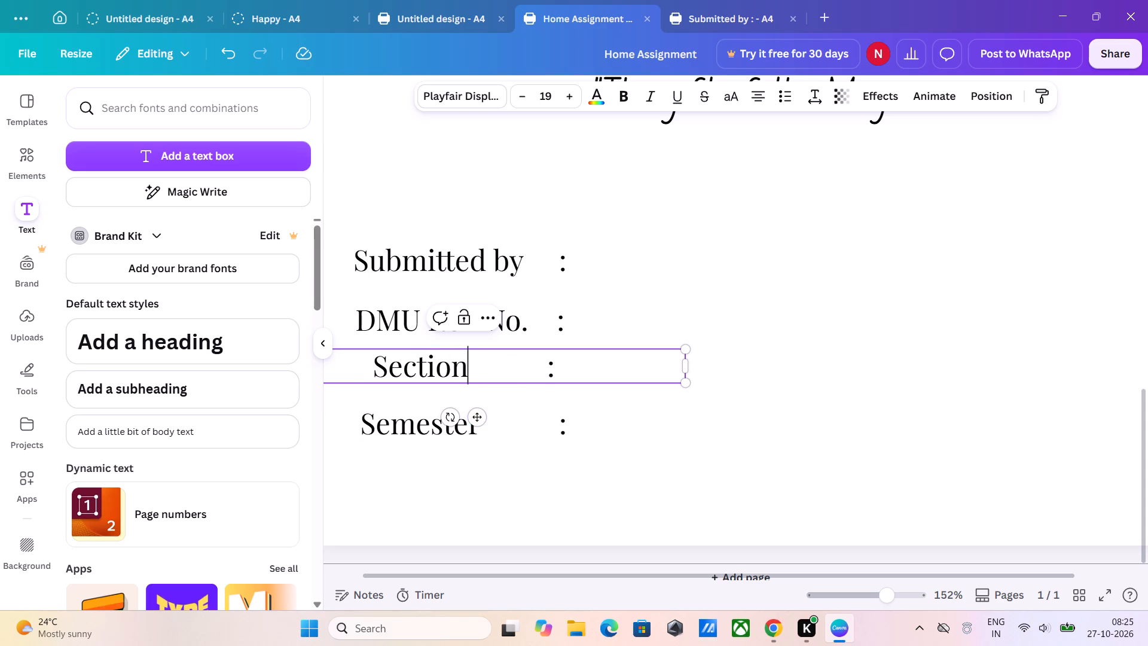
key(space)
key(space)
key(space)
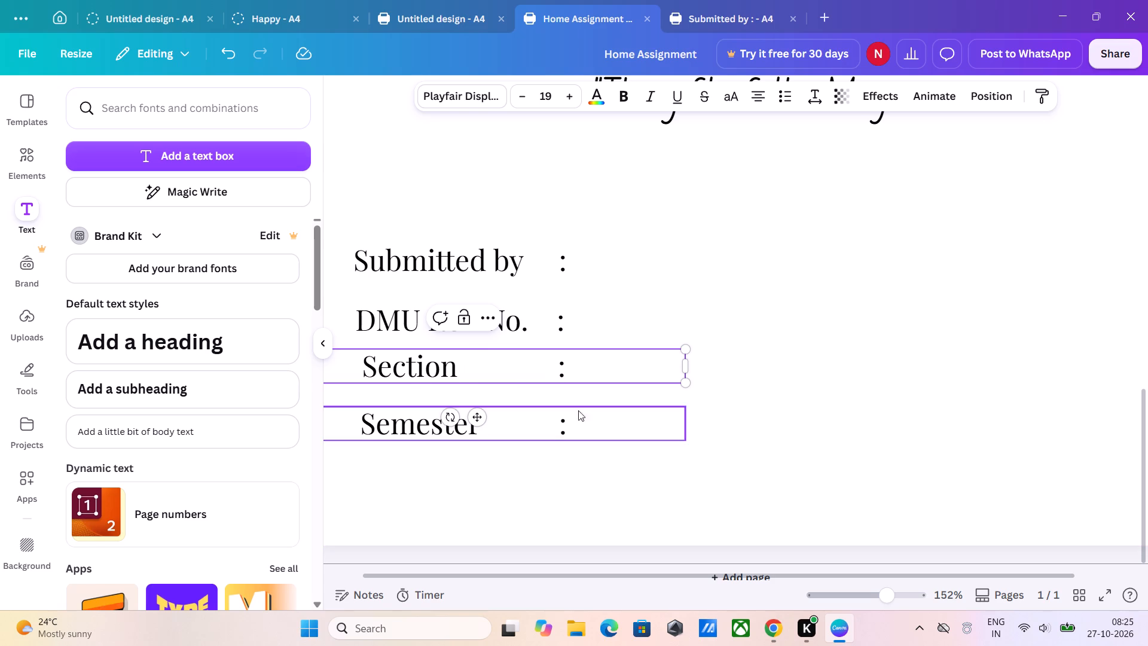
click(660, 428)
click(710, 484)
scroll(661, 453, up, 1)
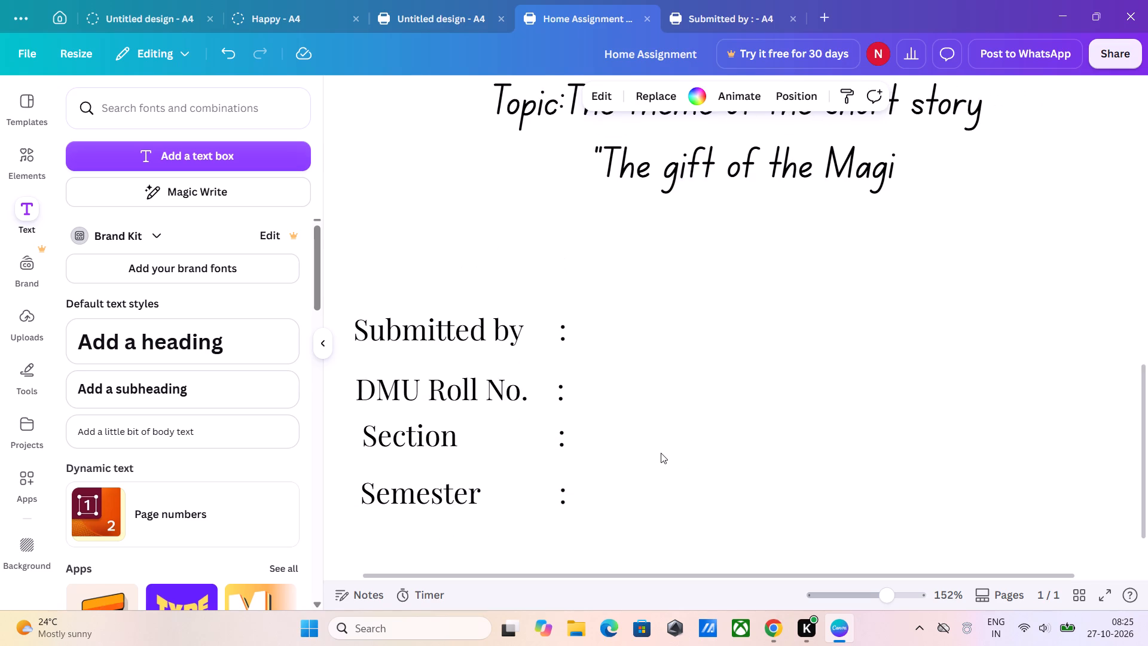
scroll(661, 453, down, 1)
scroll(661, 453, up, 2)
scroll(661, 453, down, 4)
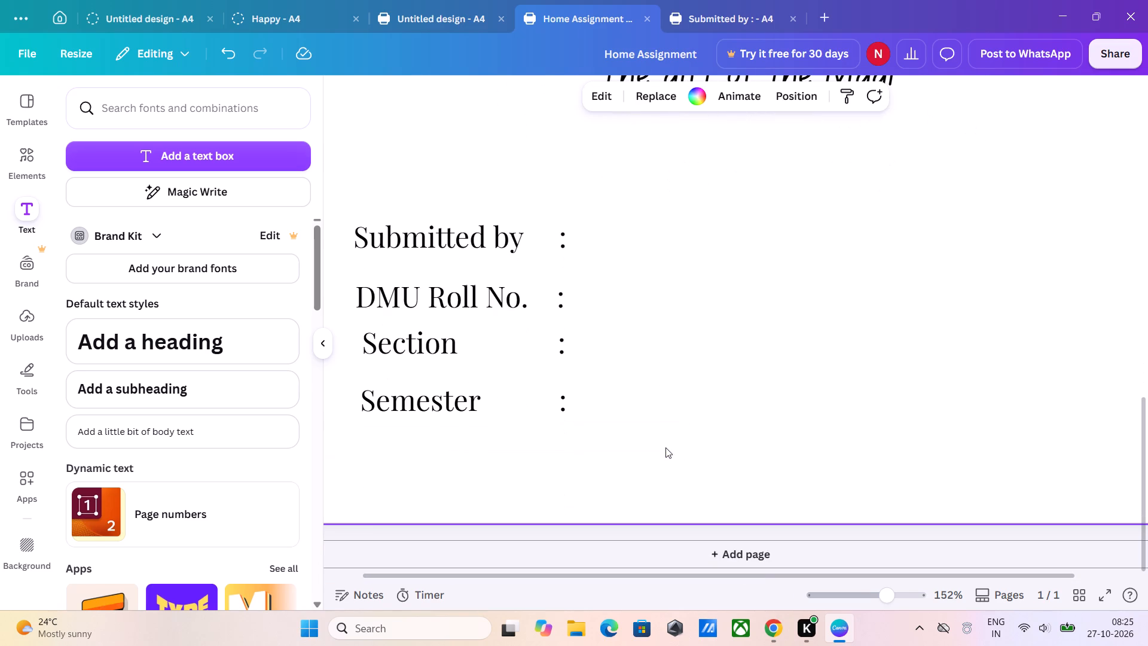
Duplicate the "Submitted by :" line and place the copy on the right half of the page, roughly level with the original.
ctrl+scroll(665, 447, down, 2)
click(542, 310)
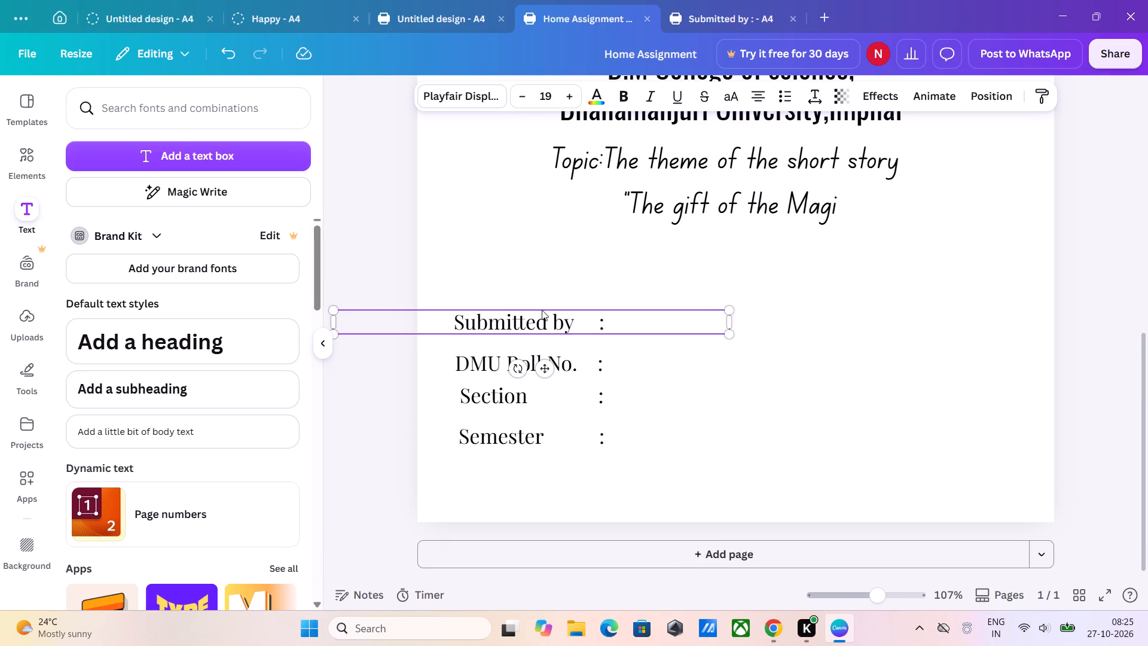
key(ctrl+d)
drag(549, 337, 851, 316)
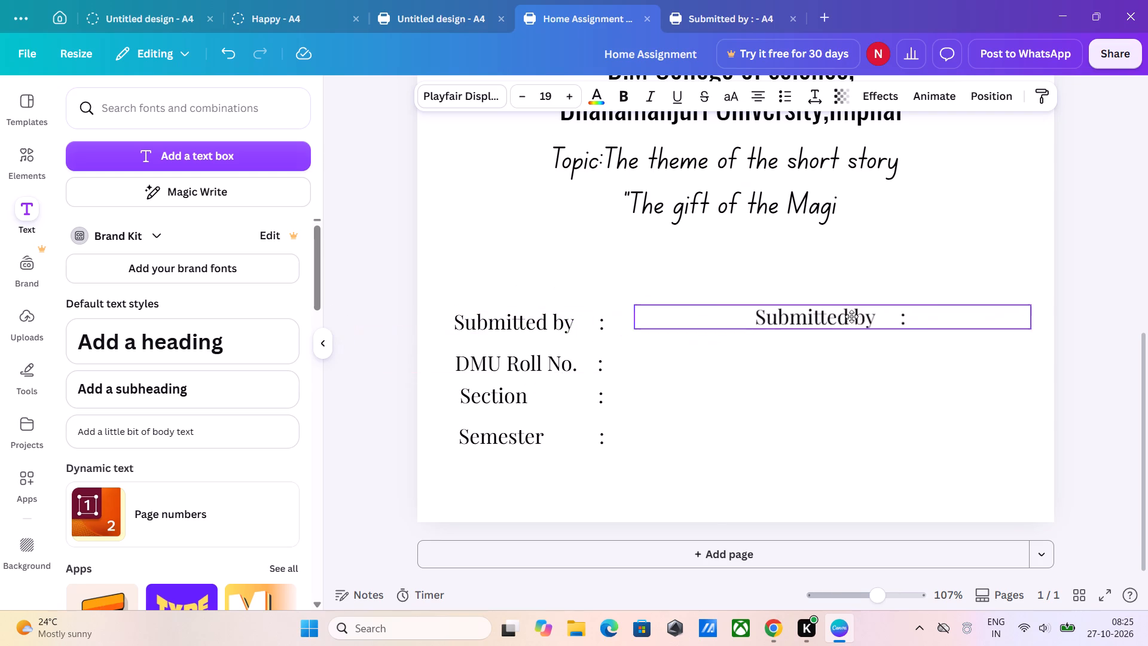
drag(851, 316, 908, 325)
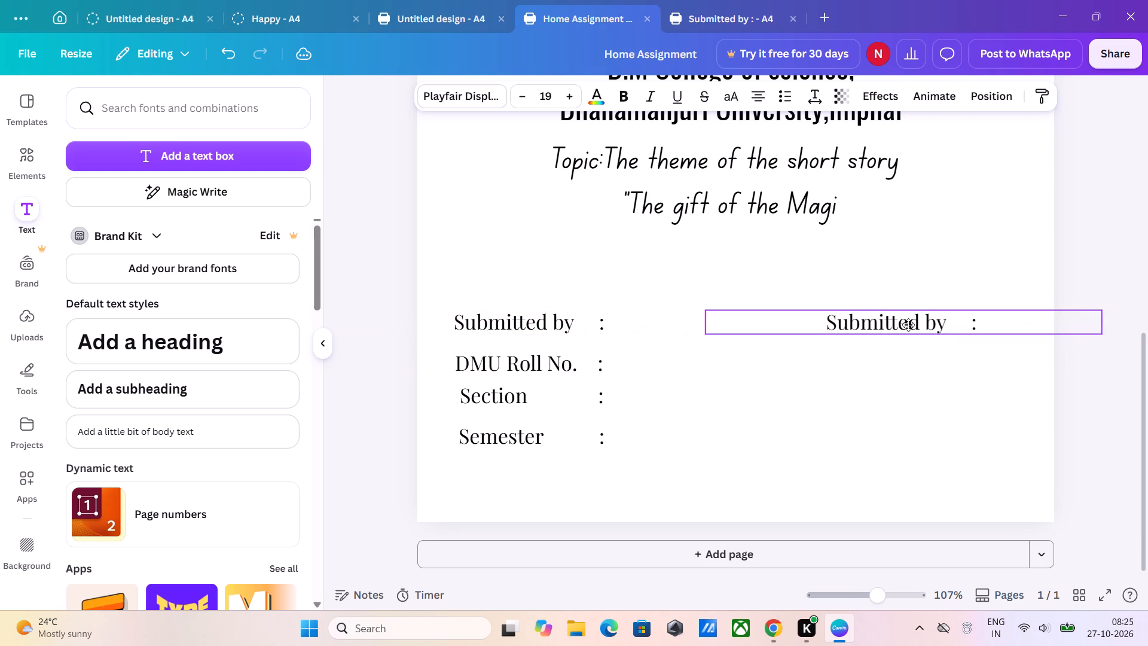
drag(908, 325, 903, 331)
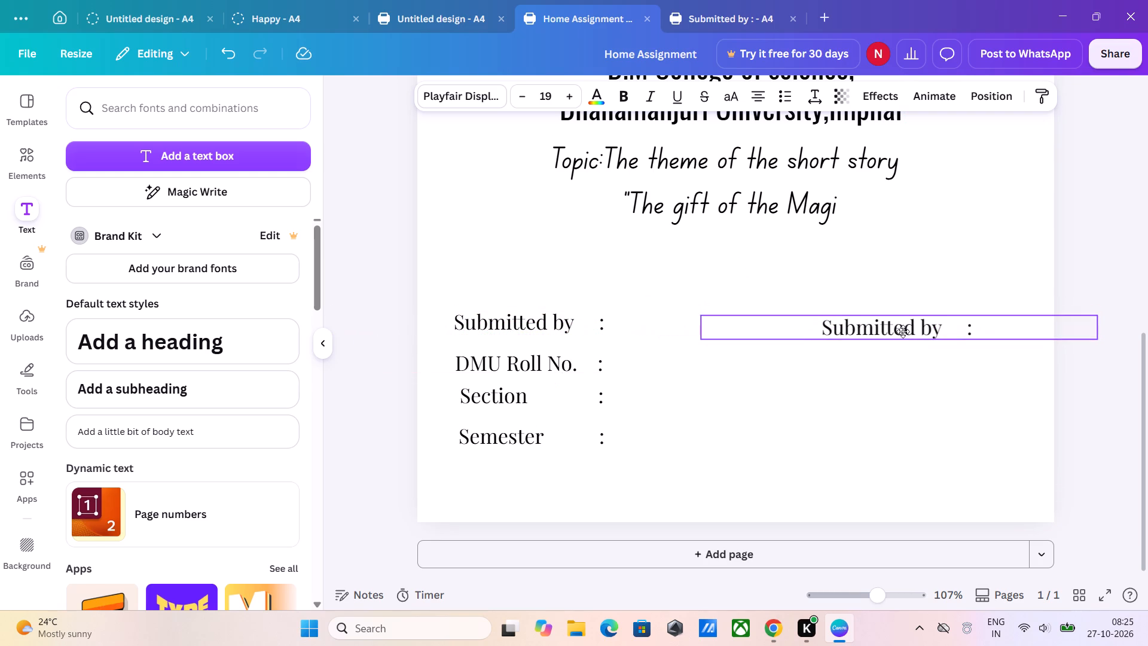
drag(903, 331, 897, 322)
Replace "by" with "to" in the duplicated line so it reads "Submitted to :", and nudge it slightly inward.
click(937, 318)
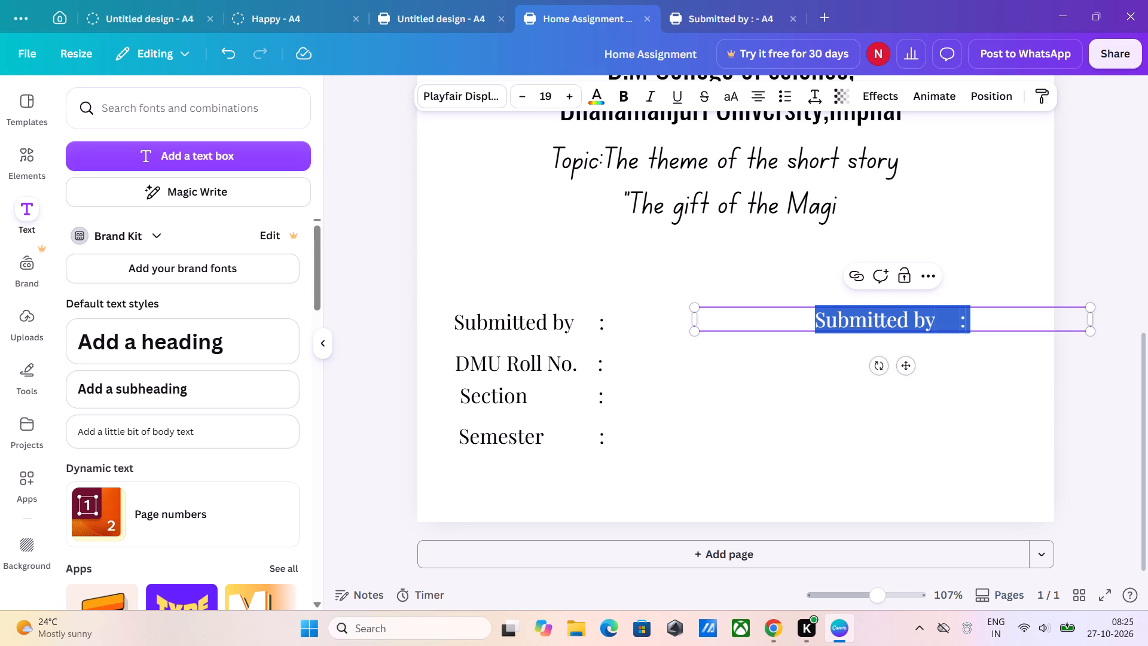
click(935, 321)
key(BackSpace)
key(BackSpace)
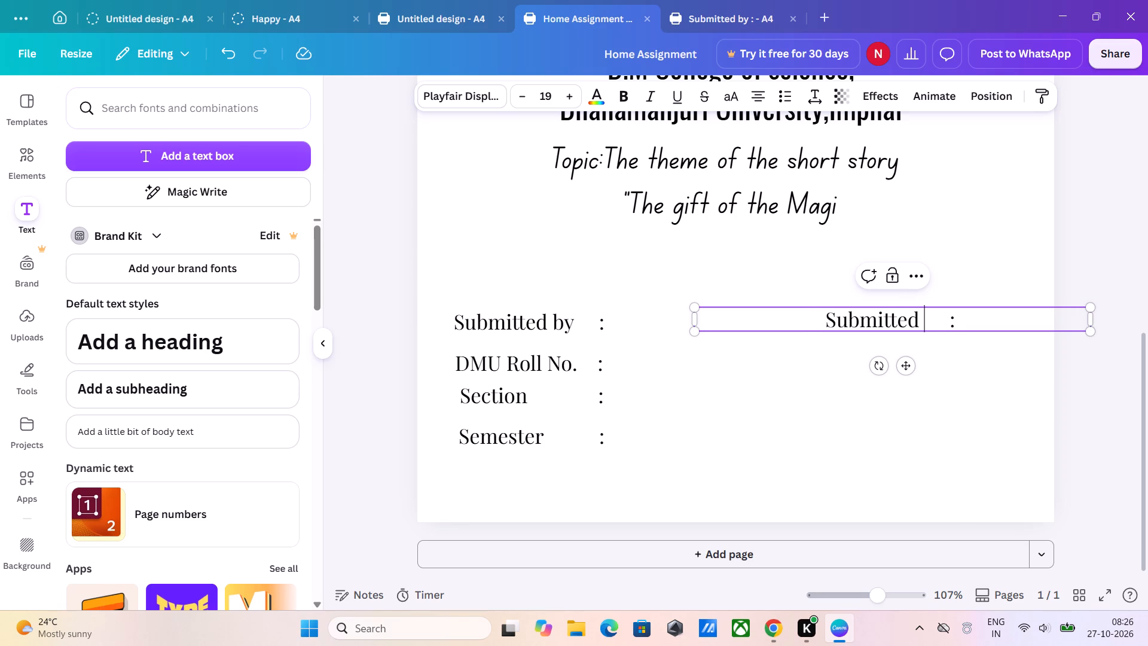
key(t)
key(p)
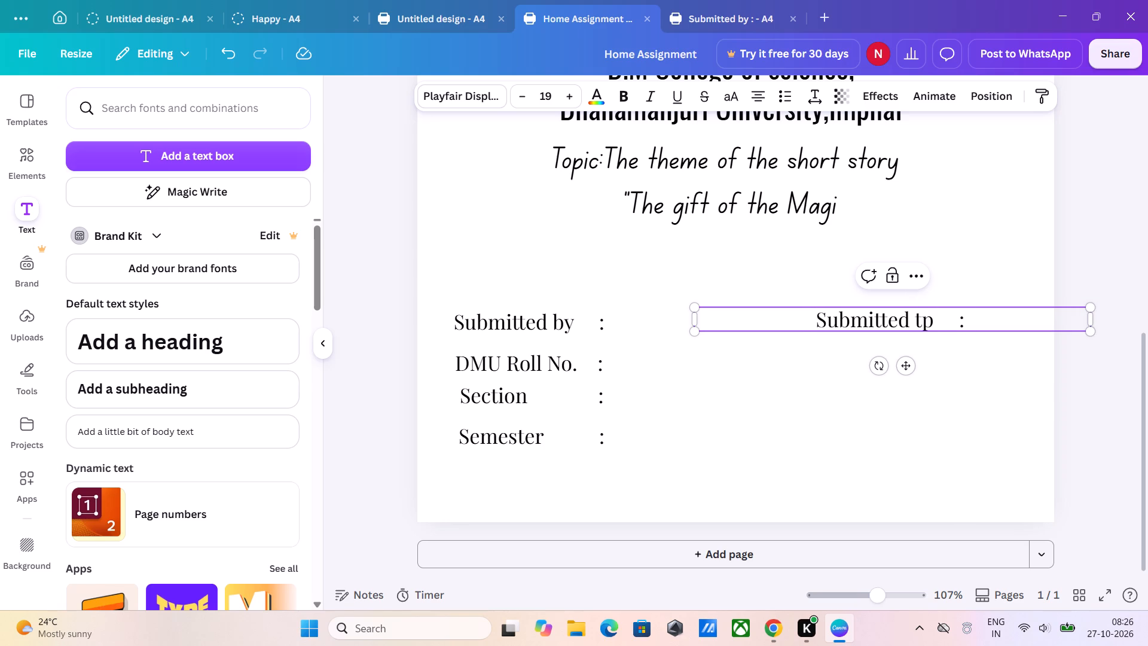
key(BackSpace)
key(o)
click(944, 426)
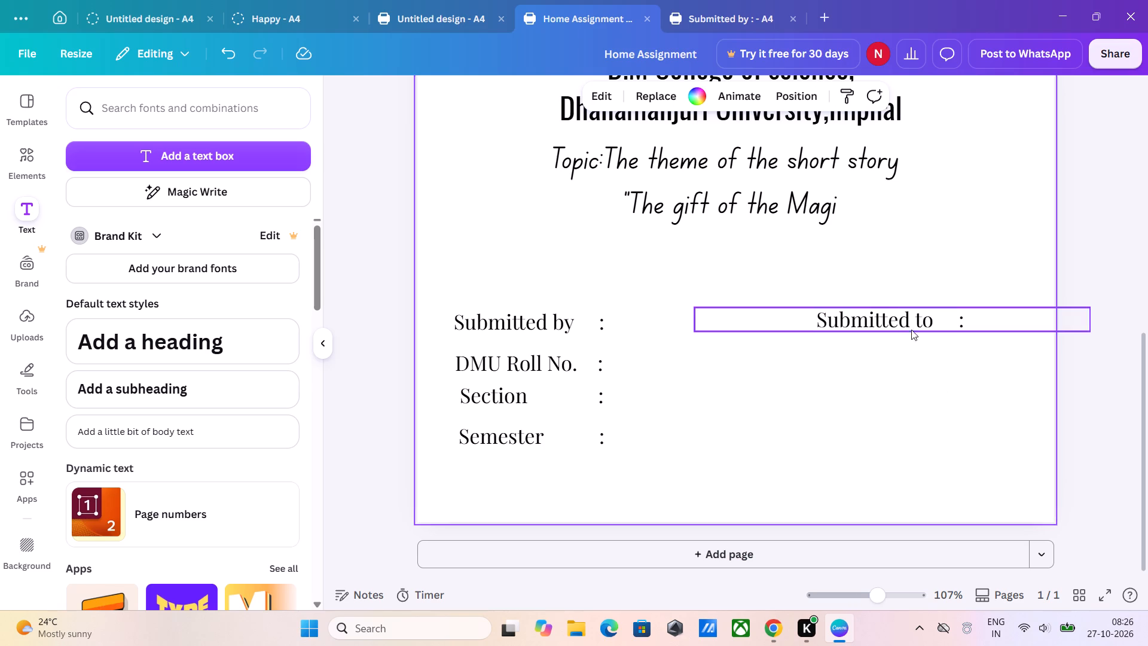
click(905, 325)
drag(877, 325, 862, 325)
click(915, 450)
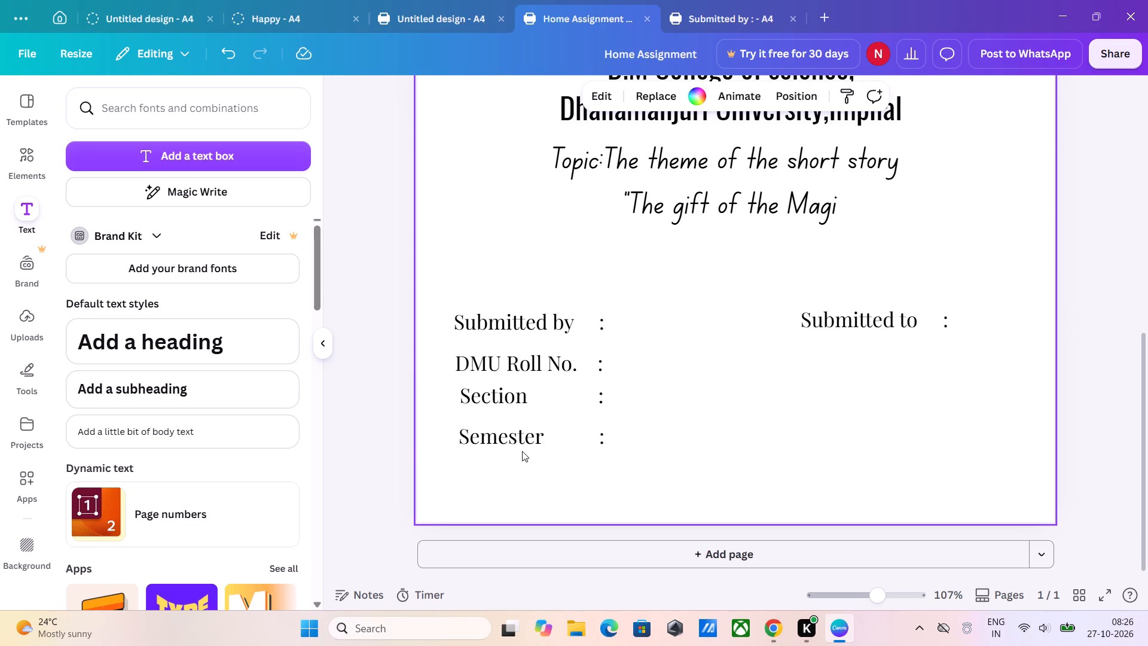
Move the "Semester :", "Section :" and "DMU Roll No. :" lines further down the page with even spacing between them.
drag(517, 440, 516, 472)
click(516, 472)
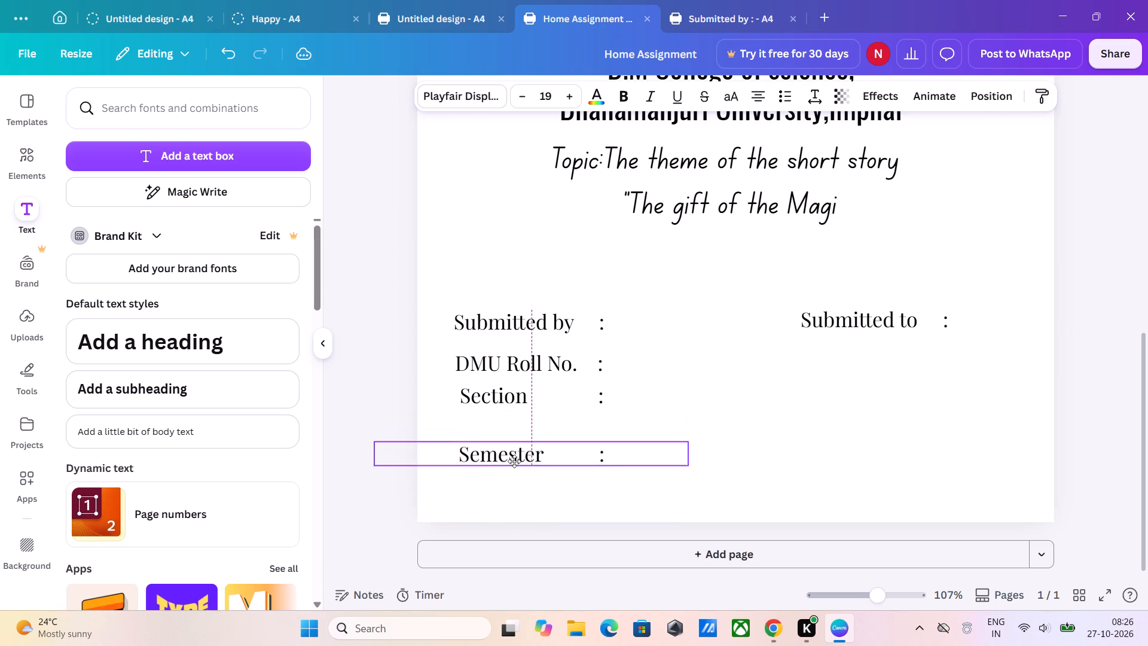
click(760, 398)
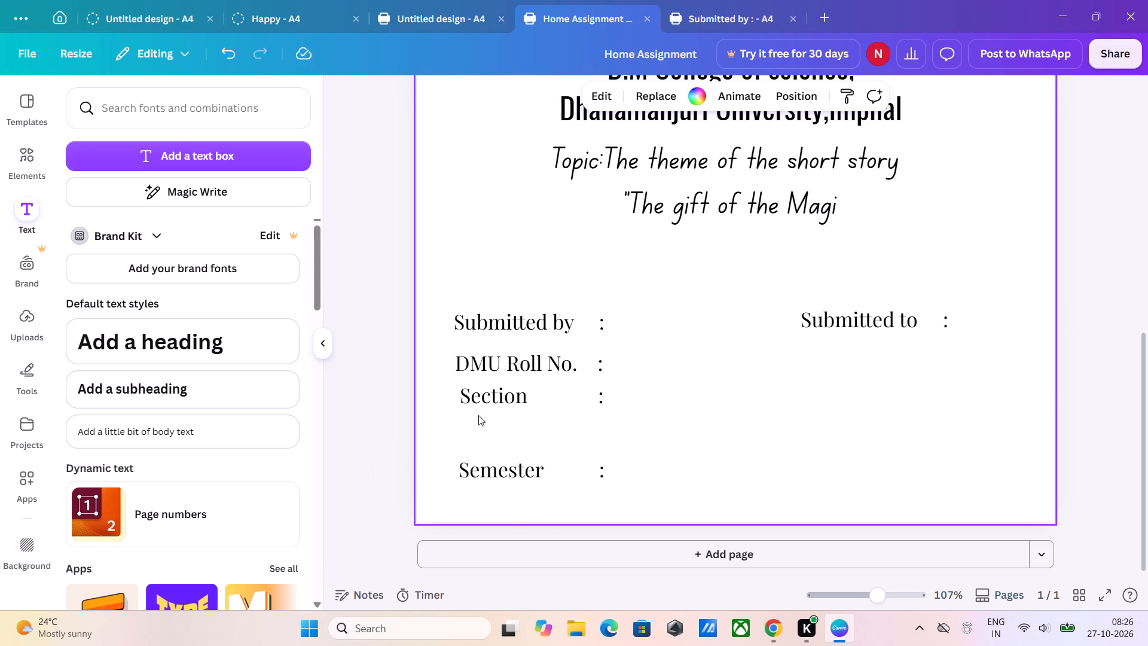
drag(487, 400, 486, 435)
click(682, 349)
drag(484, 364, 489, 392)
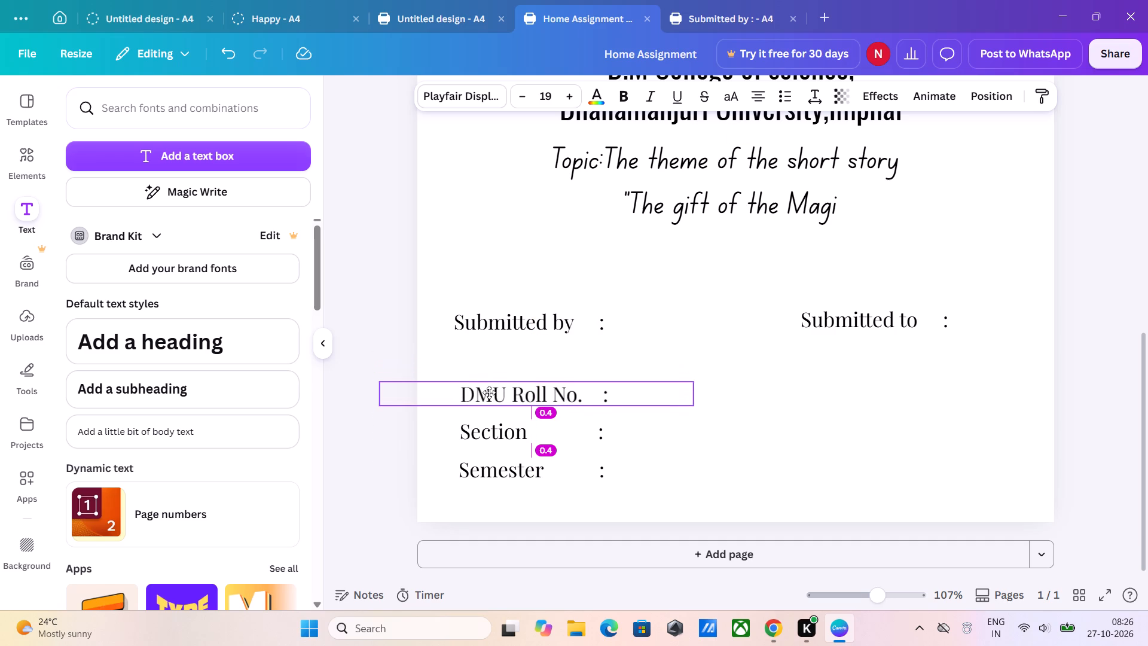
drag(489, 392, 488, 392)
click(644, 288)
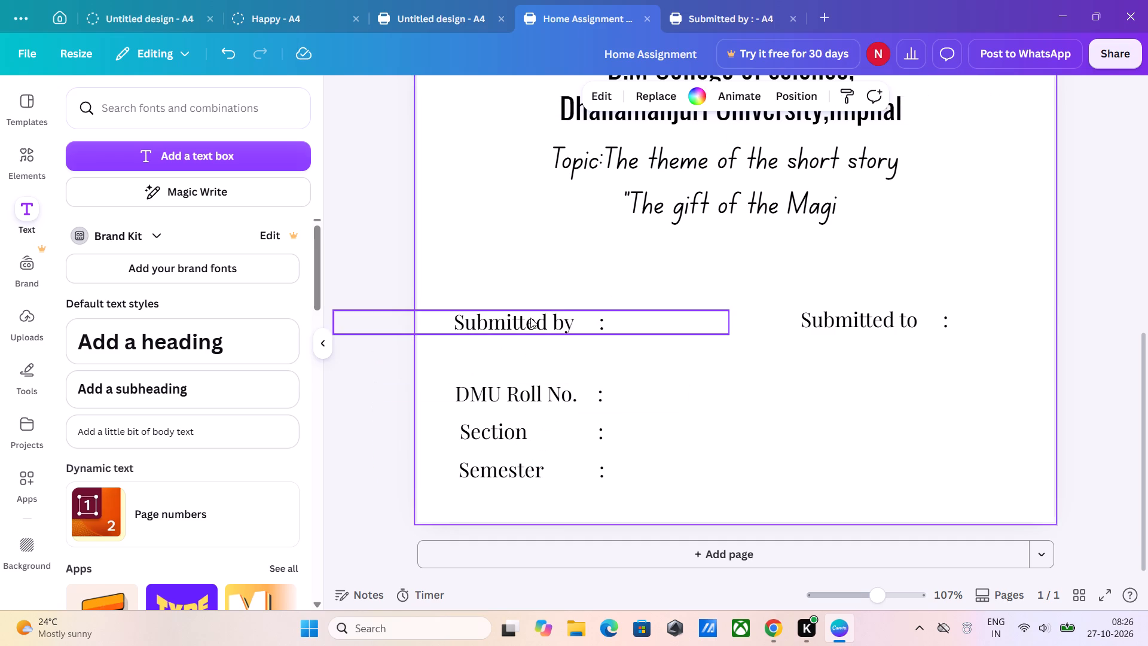
Raise "Submitted by :" nearer the topic and stack "DMU Roll No. :", "Section :" and "Semester :" closely beneath it with colons aligned.
click(529, 318)
drag(530, 330, 531, 333)
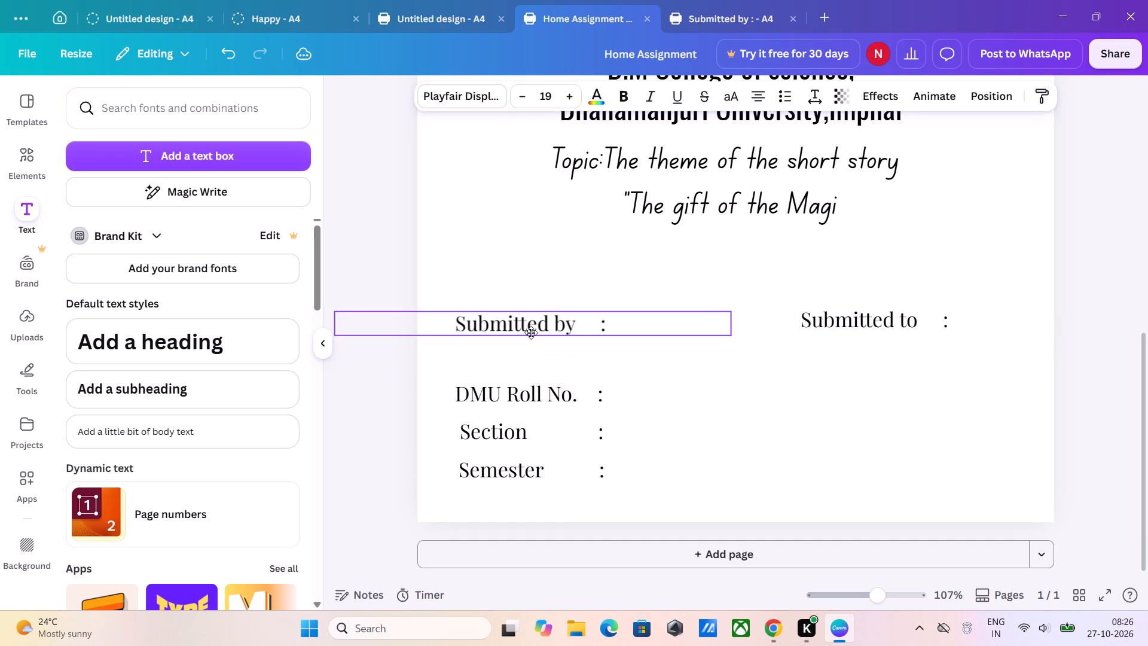
drag(531, 333, 528, 353)
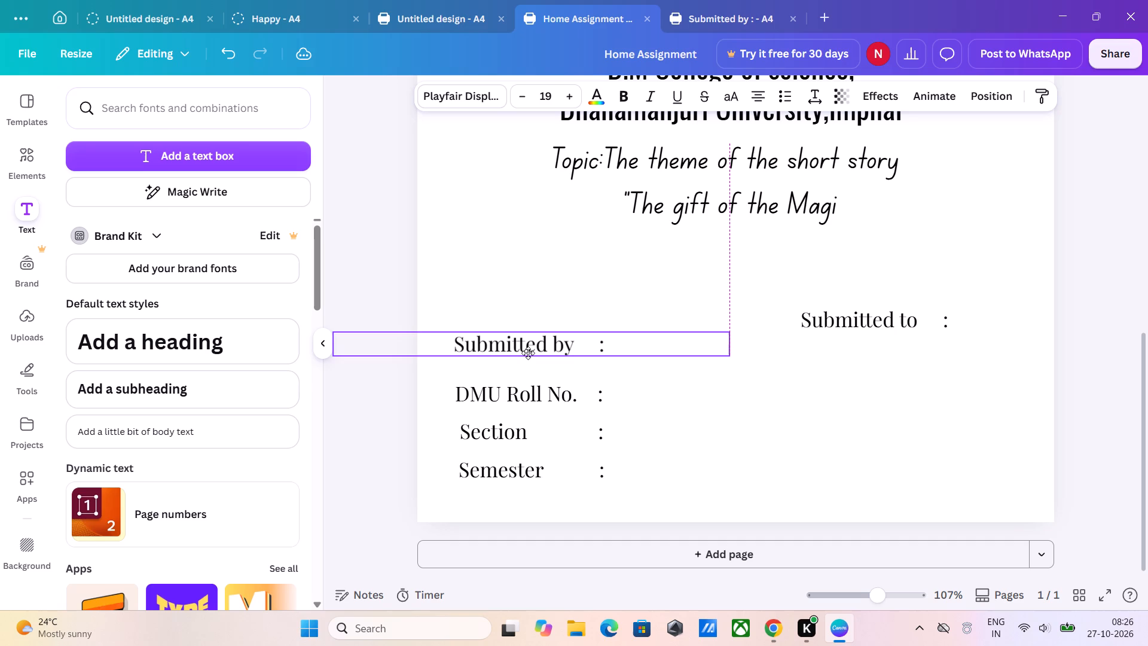
drag(528, 353, 528, 306)
drag(520, 396, 523, 340)
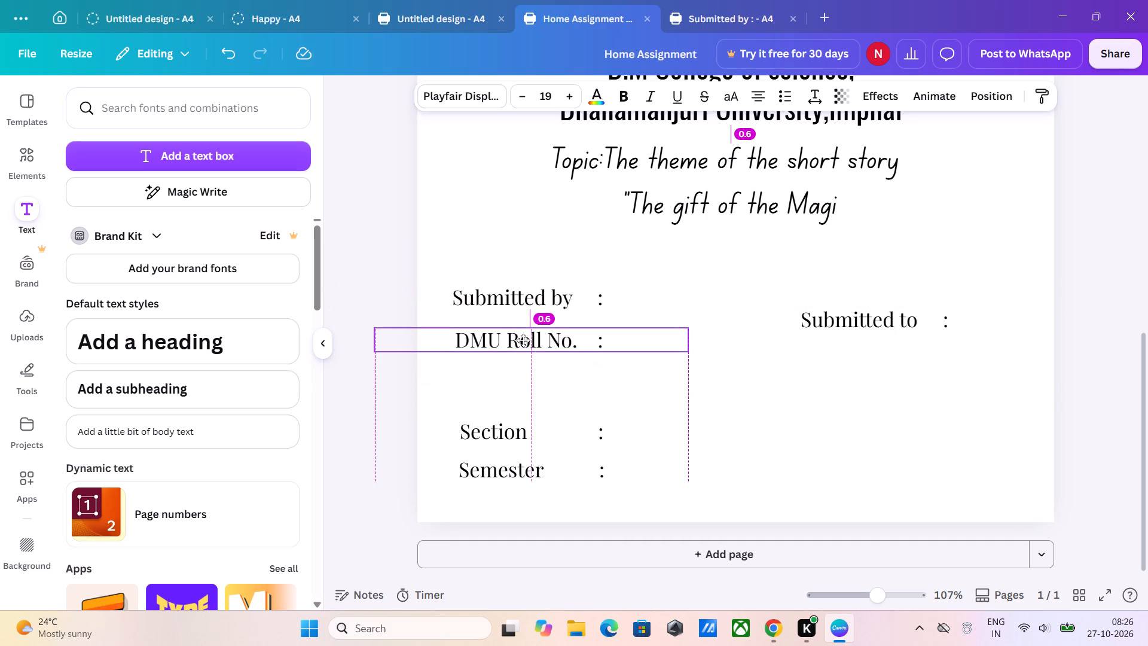
drag(523, 340, 523, 340)
drag(523, 433, 523, 379)
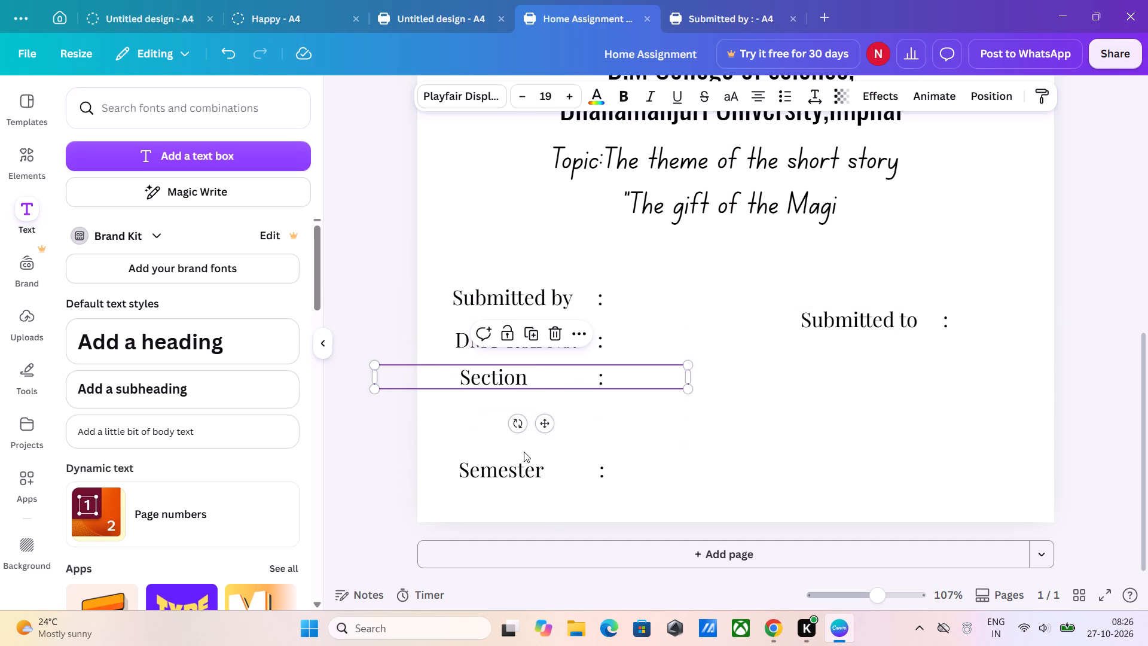
drag(523, 466, 520, 413)
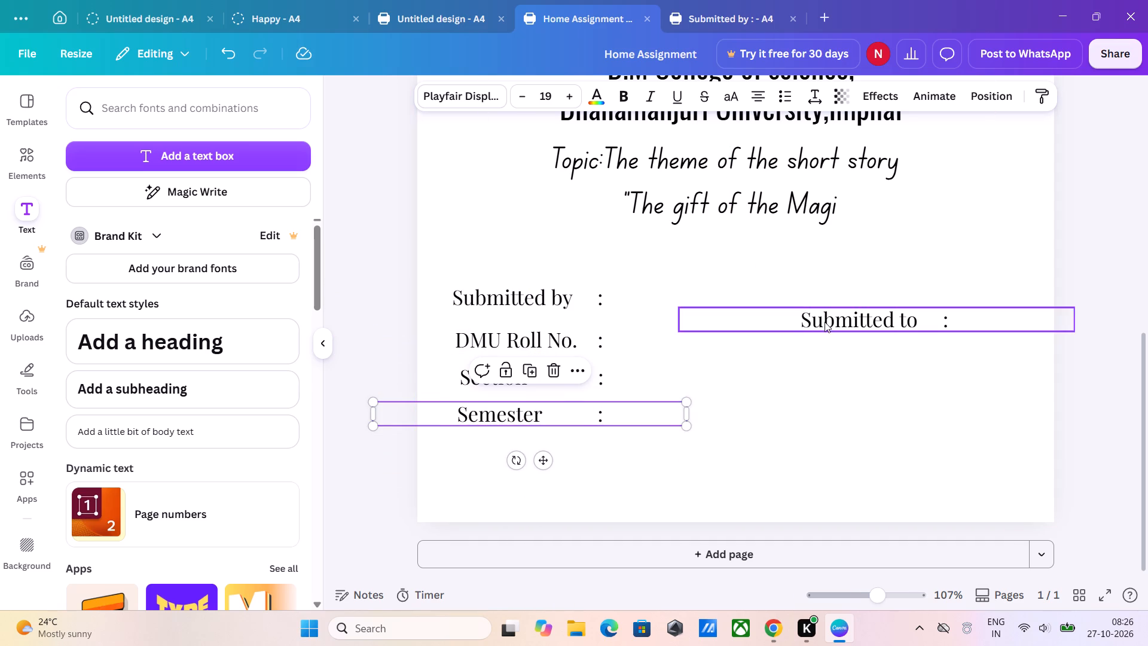
Move the "Submitted to :" line inward and up, roughly level with the "Submitted by :" line.
drag(825, 322, 808, 341)
drag(810, 340, 788, 336)
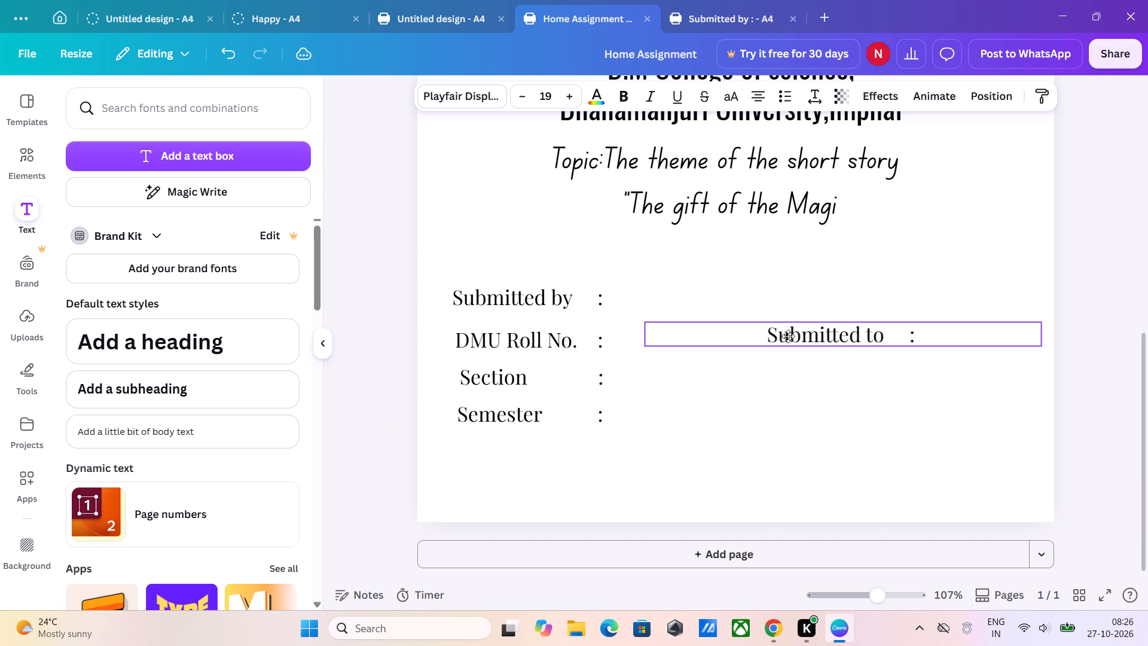
drag(788, 336, 771, 305)
Remove the extra spaces before the colon in "Submitted to :", leaving a single space.
click(883, 304)
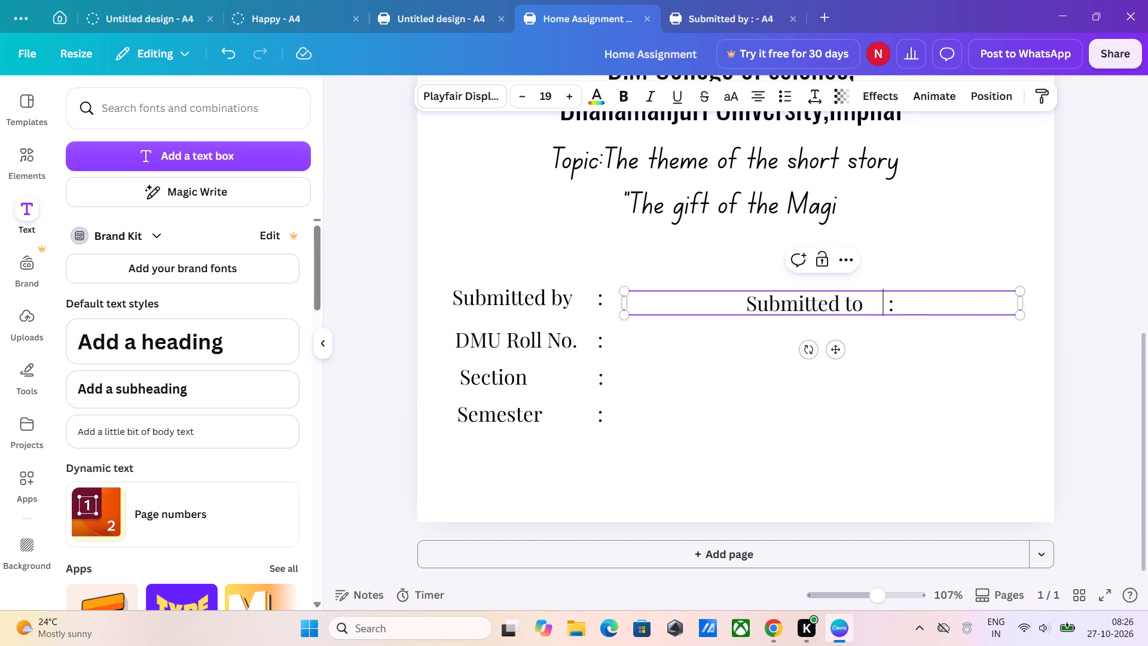
key(BackSpace)
key(BackSpace)
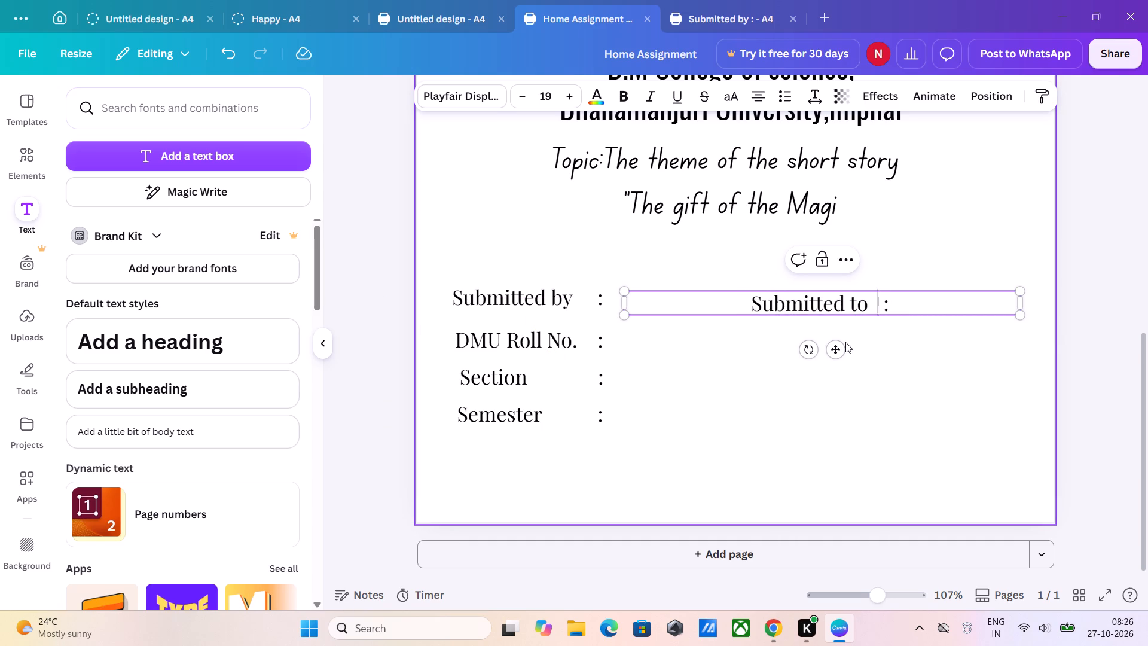
key(BackSpace)
key(BackSpace)
key(BackSpace)
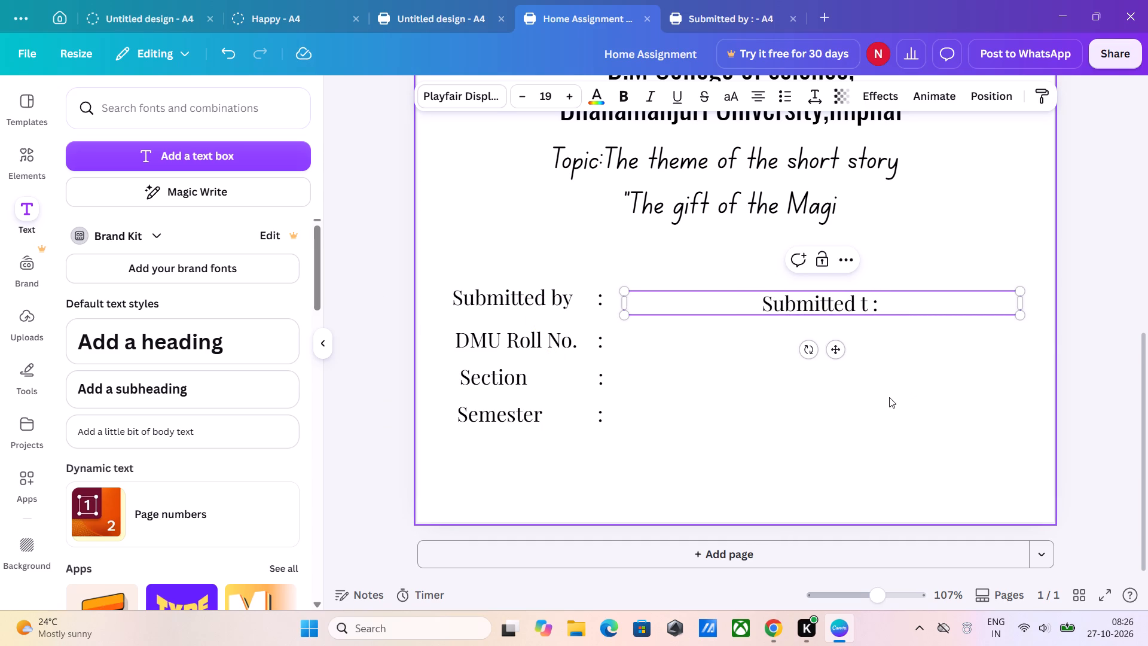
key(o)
click(925, 434)
Scale the "Submitted to :" text down to about size 17.6 and align it level with "Submitted by :".
drag(831, 306, 823, 303)
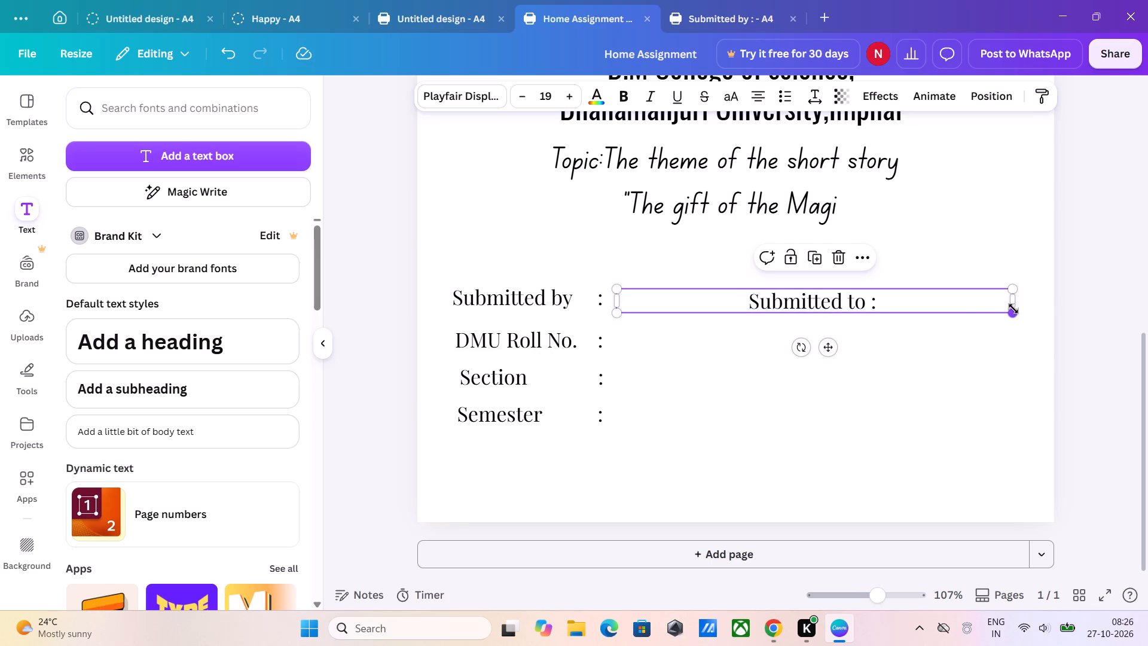
drag(1013, 309, 984, 304)
drag(813, 298, 820, 295)
click(949, 392)
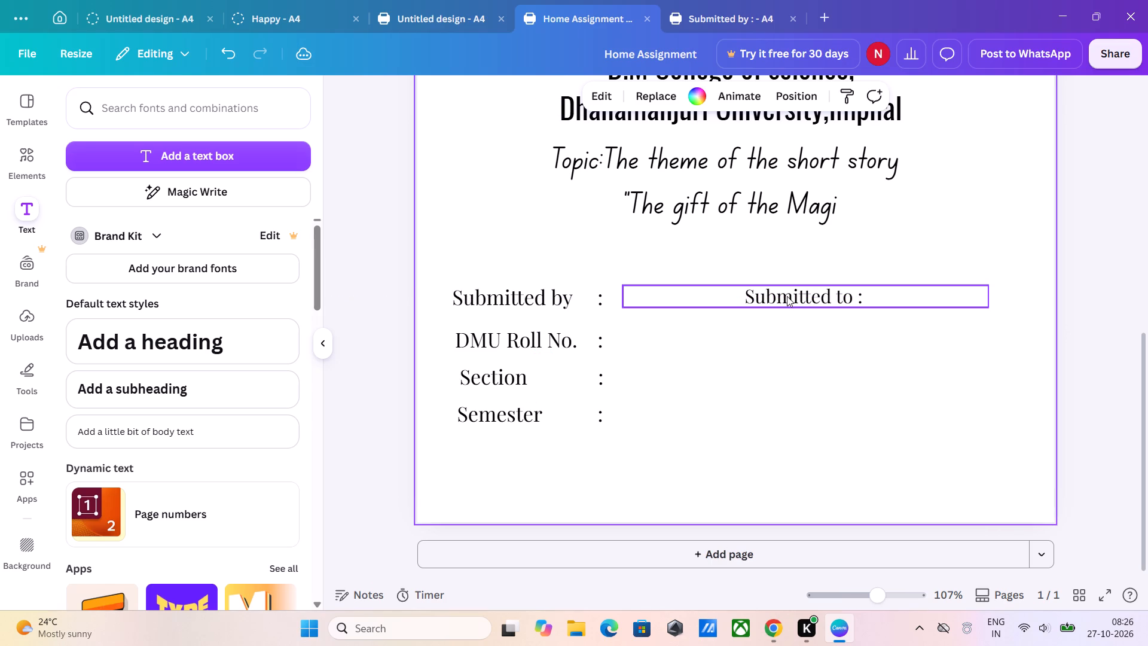
Scale the "Submitted by :" text down to about size 17.8.
click(525, 293)
drag(726, 311, 701, 310)
click(572, 345)
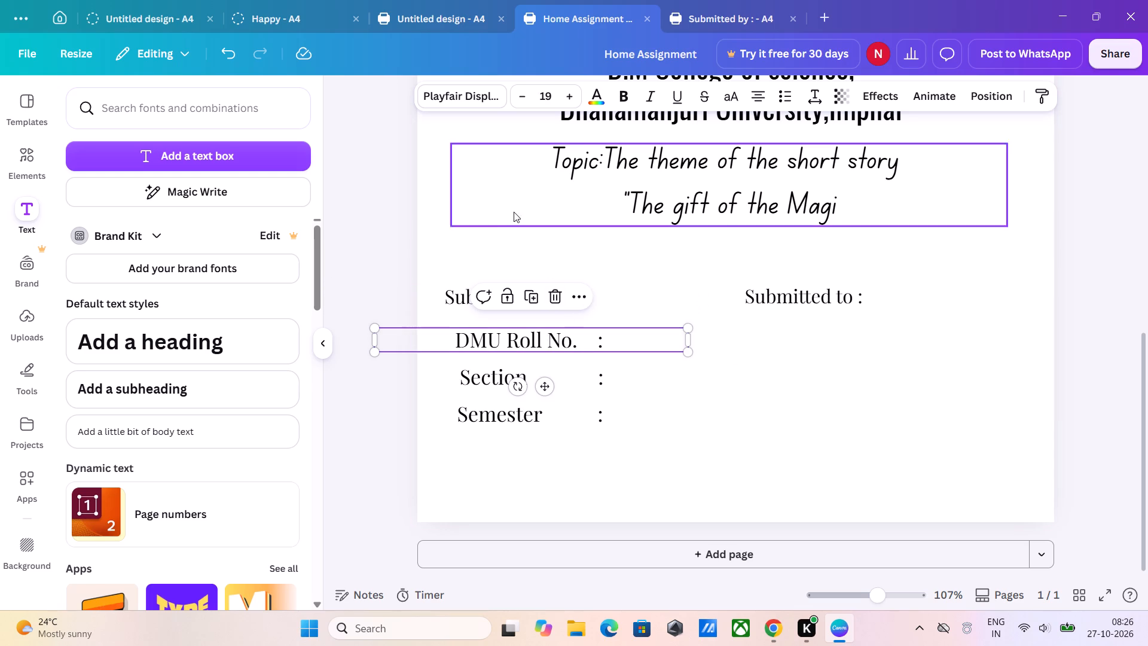
click(444, 299)
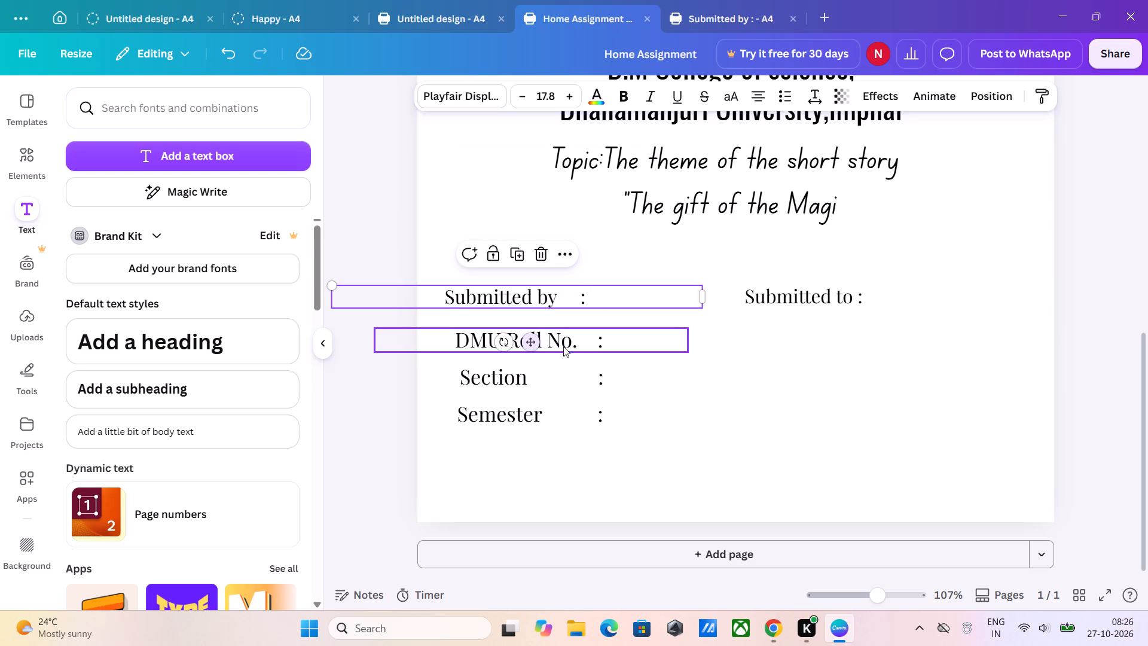
Set the font size of the "DMU Roll No. :" line to 17.
click(563, 339)
click(520, 100)
click(520, 100)
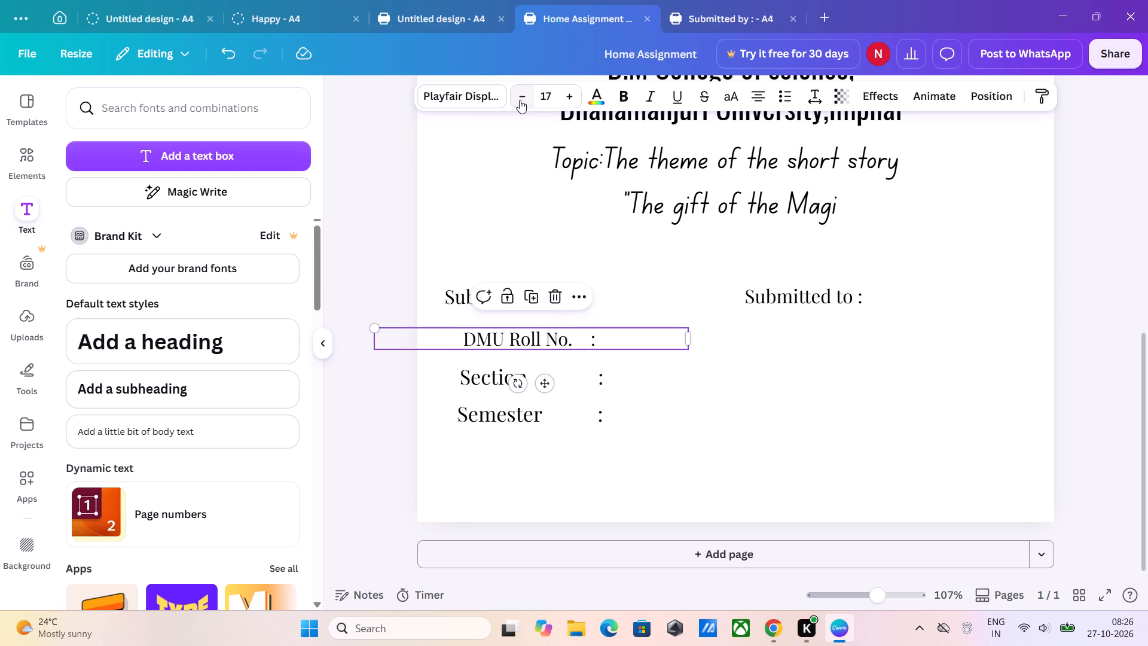
click(766, 409)
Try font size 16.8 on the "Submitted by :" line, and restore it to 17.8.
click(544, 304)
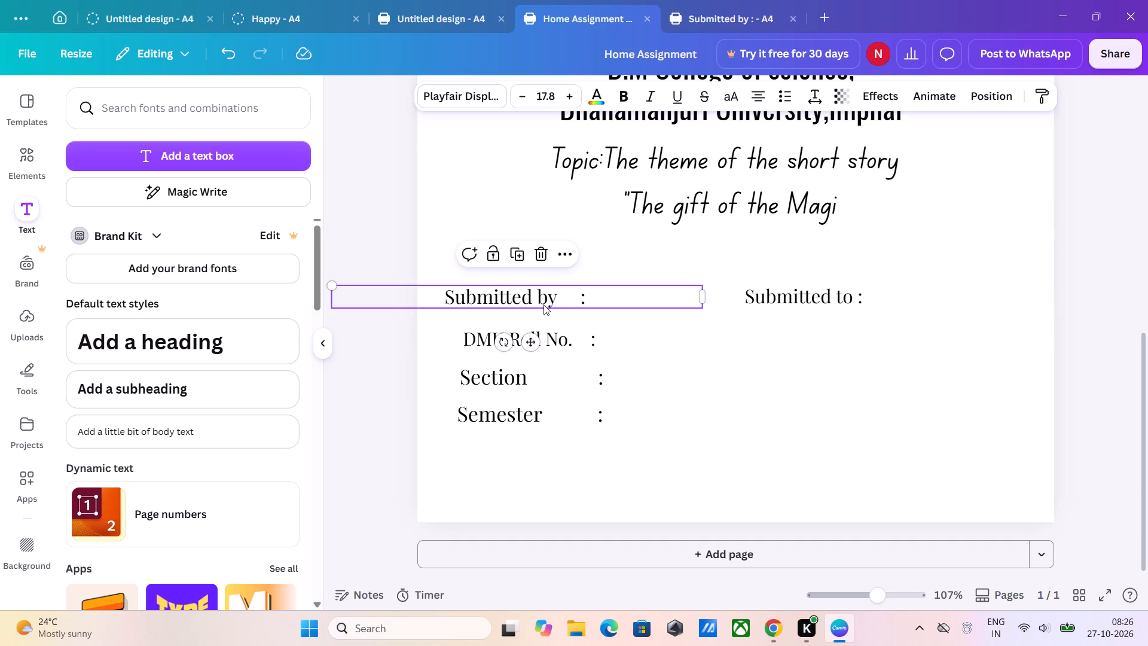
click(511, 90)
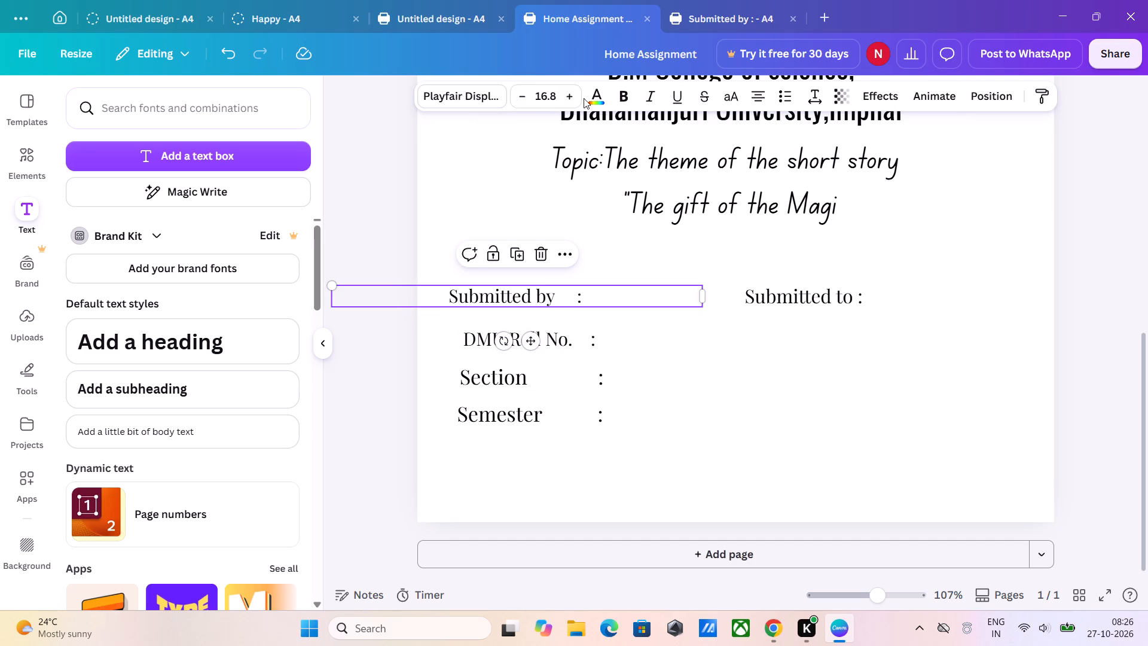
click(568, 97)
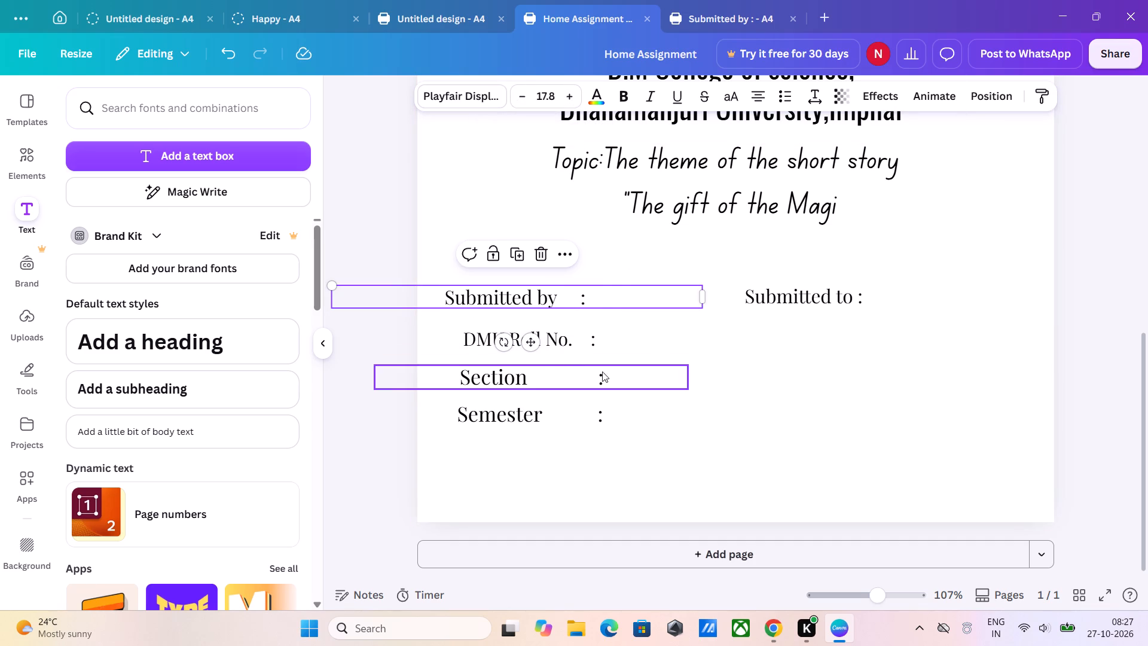
Reduce the font size of the "Section :" and "Semester :" lines to 17, matching "DMU Roll No. :".
click(557, 370)
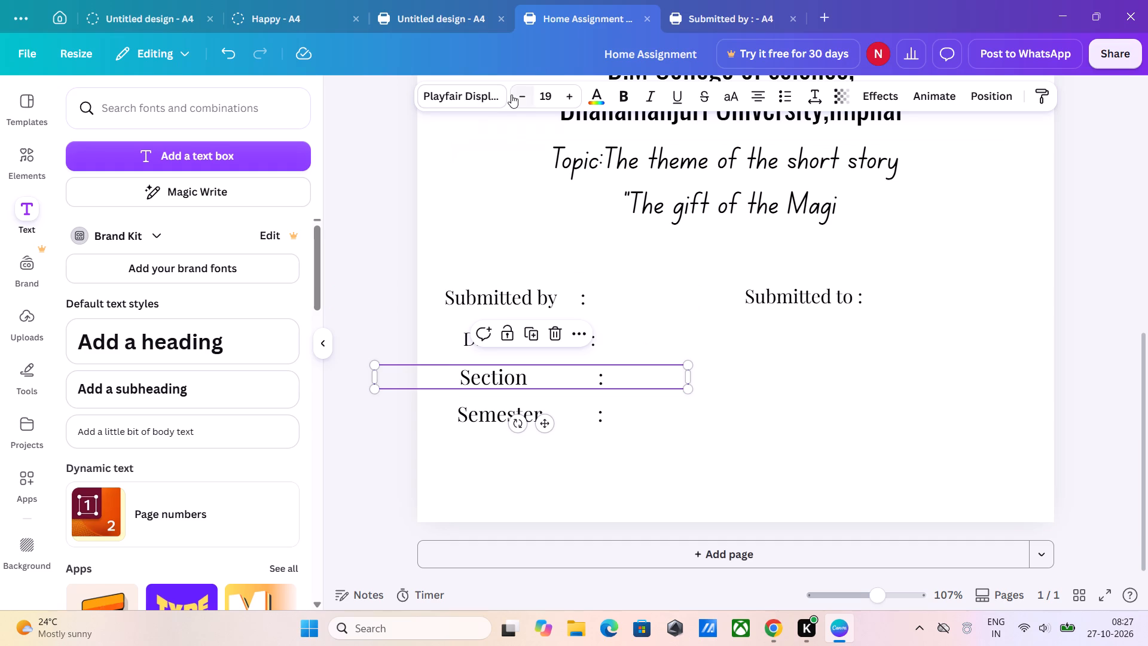
double_click(511, 95)
click(588, 420)
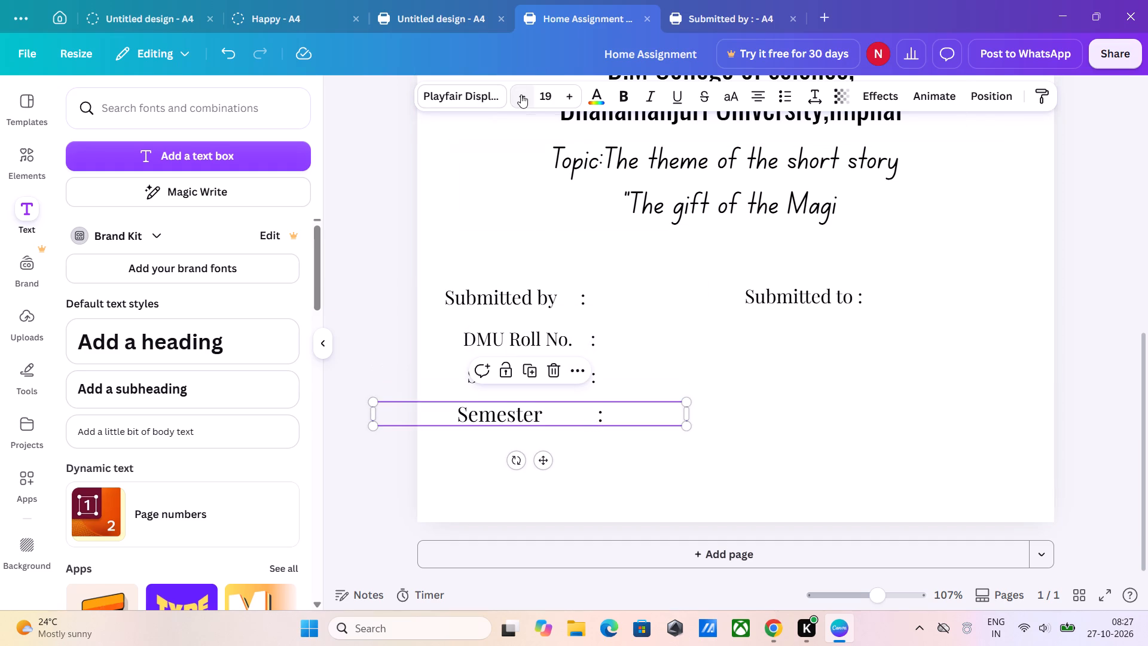
click(521, 95)
click(521, 95)
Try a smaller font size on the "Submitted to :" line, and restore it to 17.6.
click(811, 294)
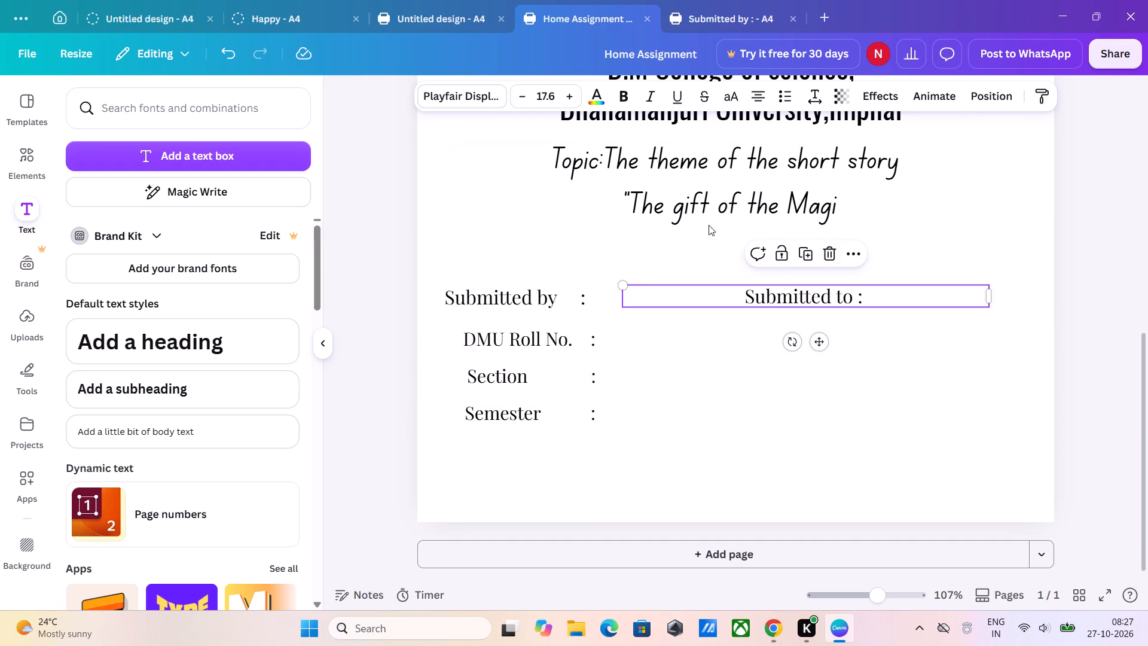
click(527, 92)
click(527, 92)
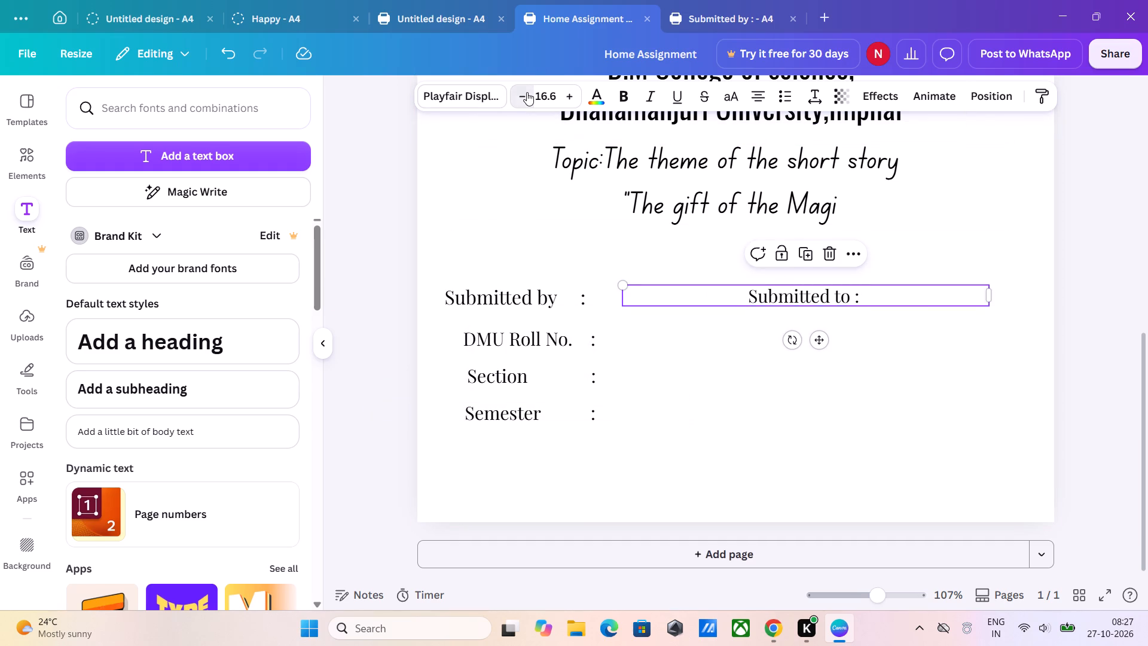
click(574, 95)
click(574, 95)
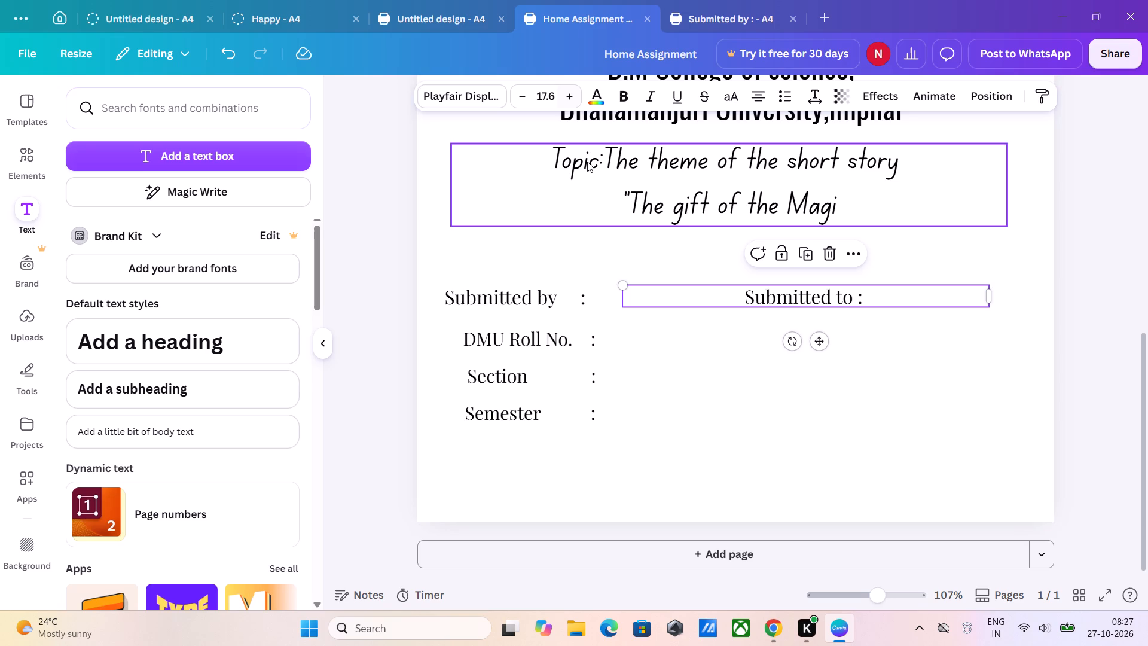
Shift the "Submitted by :" line sideways so its label and colon sit approximately above those of the "DMU Roll No. :" line.
drag(533, 297, 547, 295)
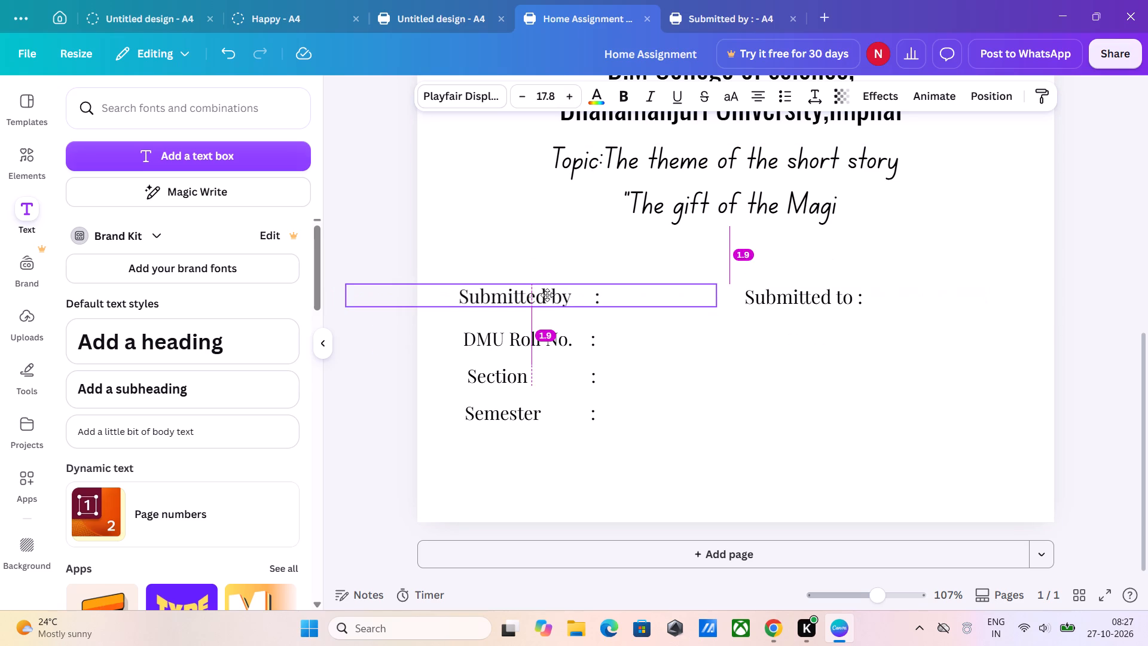
drag(547, 295, 539, 295)
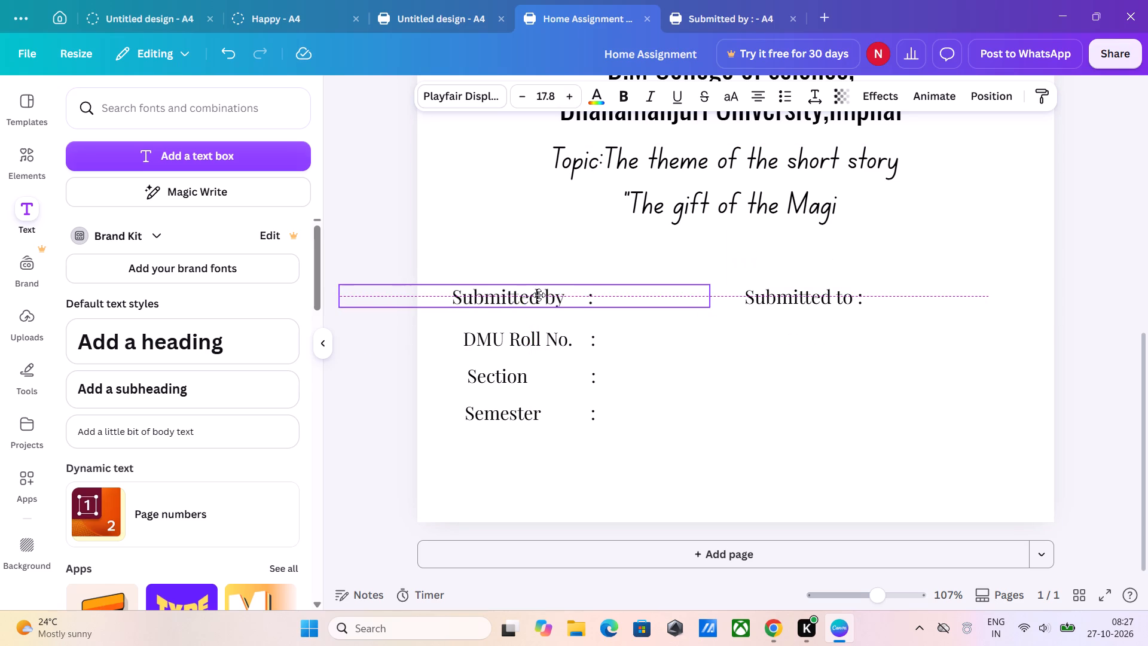
drag(539, 295, 542, 295)
click(936, 370)
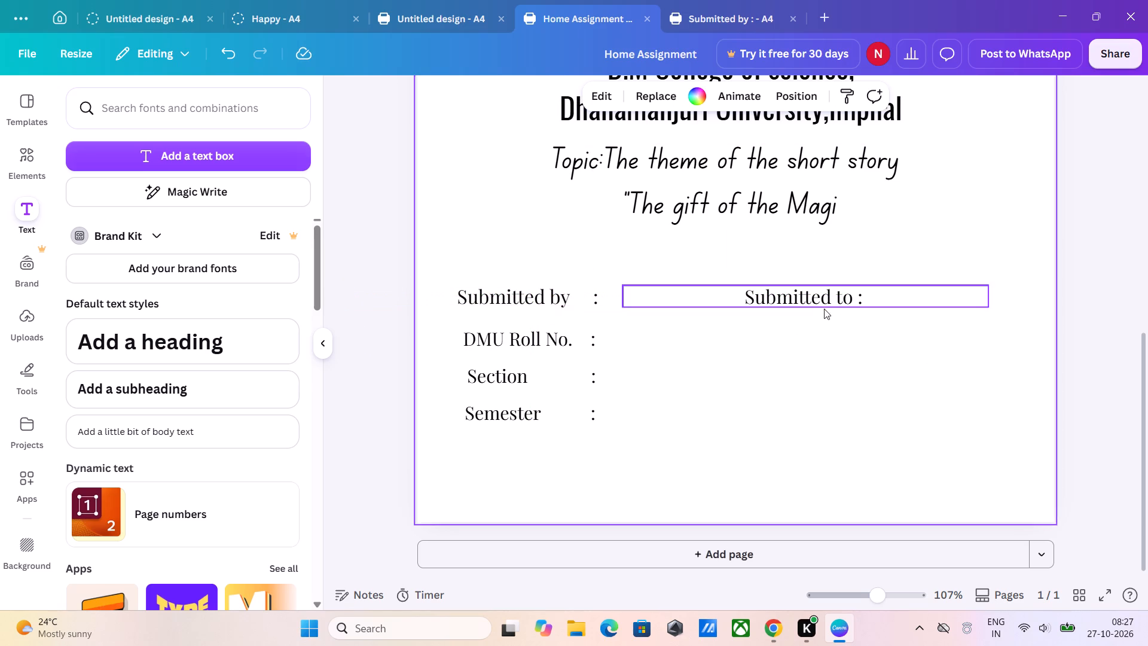
Move the "Submitted to :" line down so it is level with the "DMU Roll No. :" line.
drag(811, 300, 817, 348)
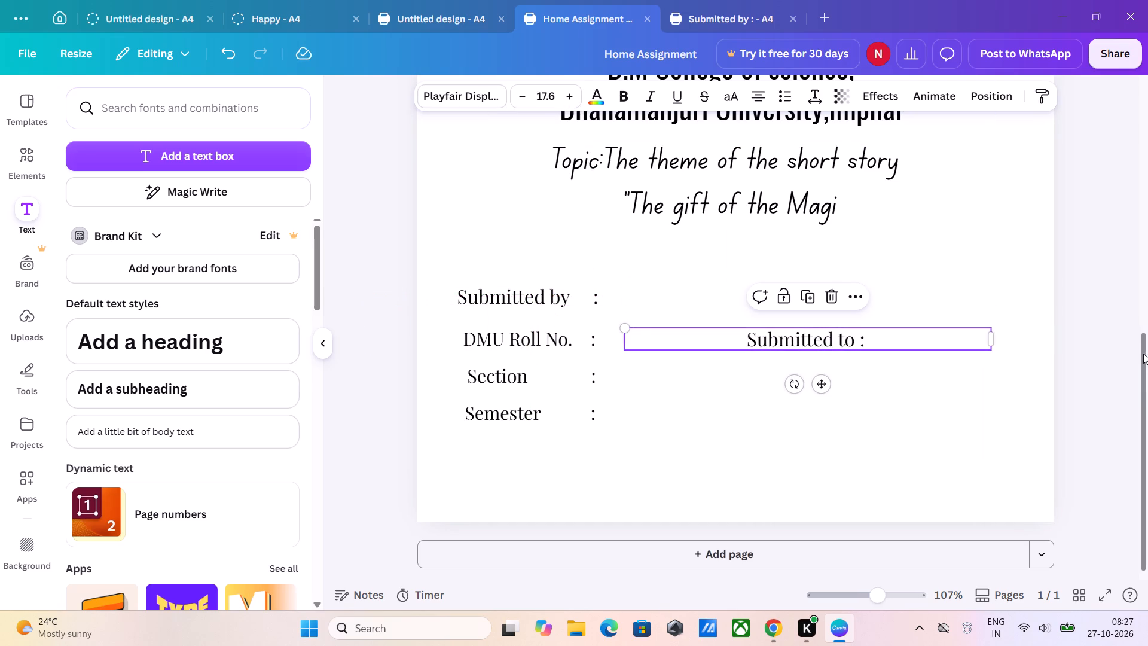
click(1116, 352)
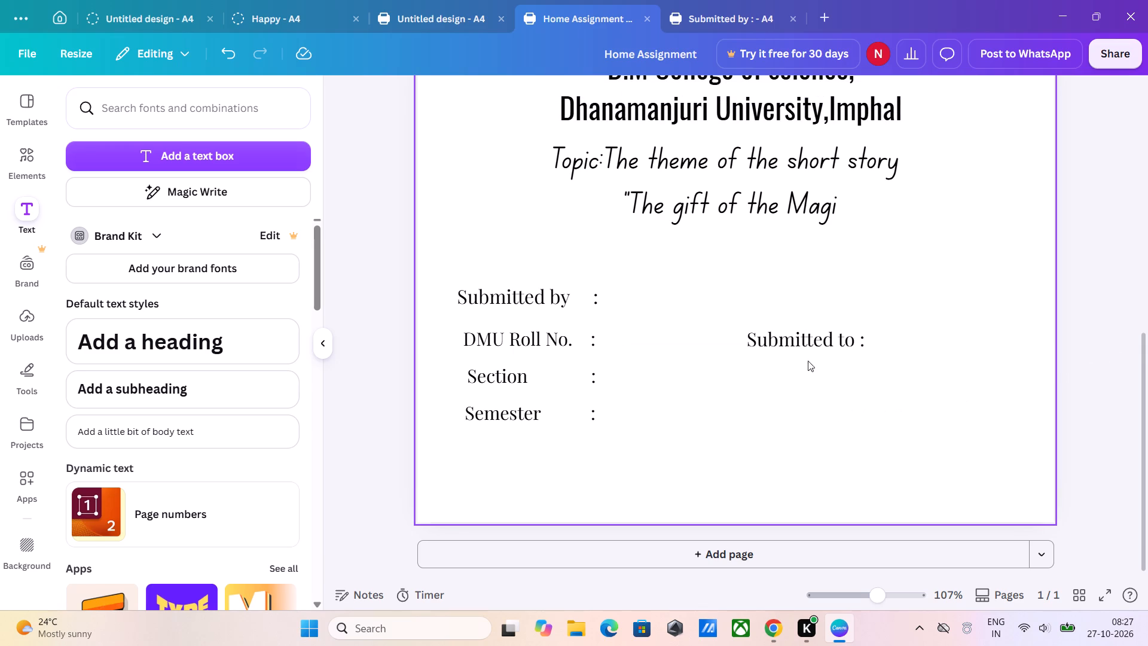
click(801, 339)
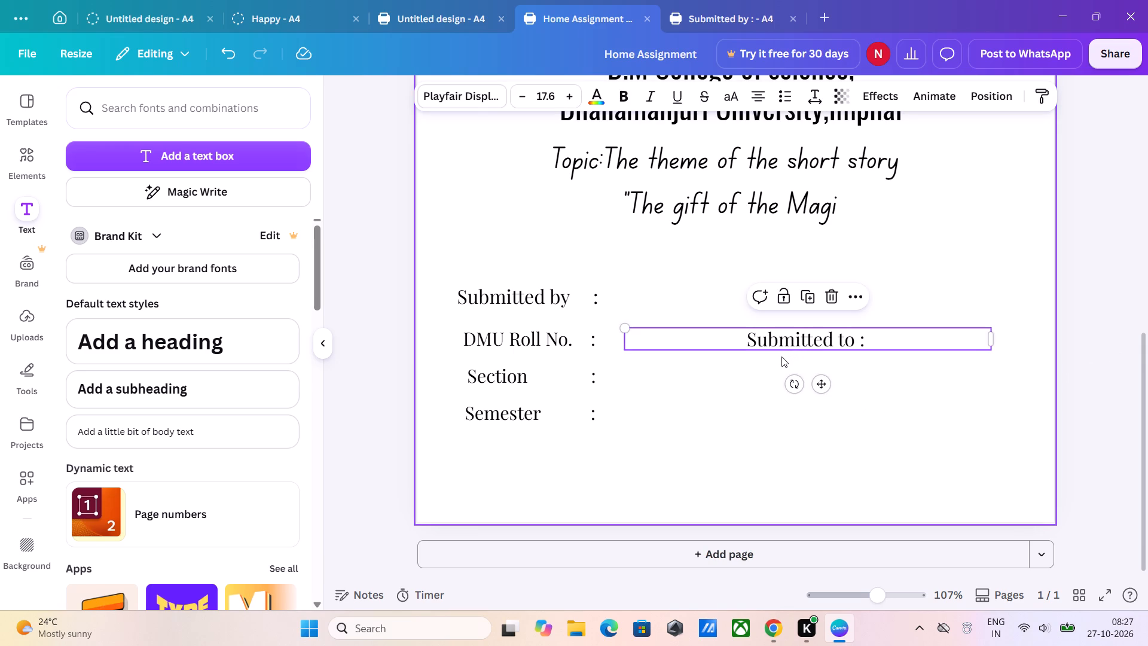
Switch to the "Submitted by : - A4" design containing the Anthropology practical cover page.
click(736, 22)
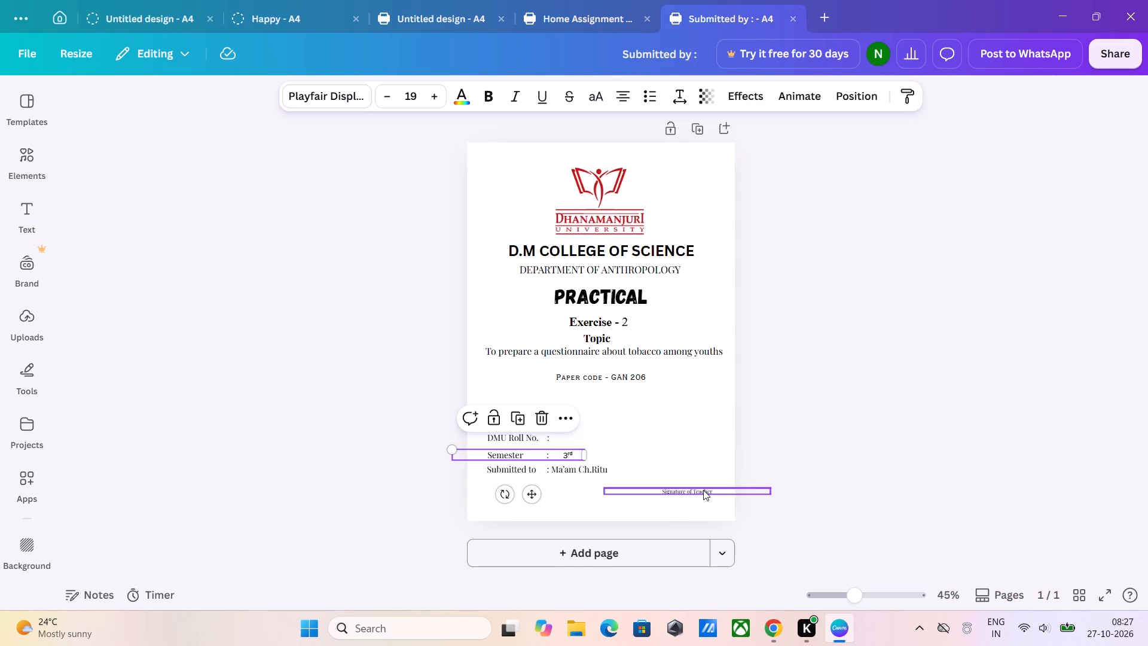
Copy the "Signature of Teacher" text from the "Submitted by :" design into the Home Assignment design and place it near the page's bottom right corner.
click(703, 490)
key(ctrl+c)
click(578, 11)
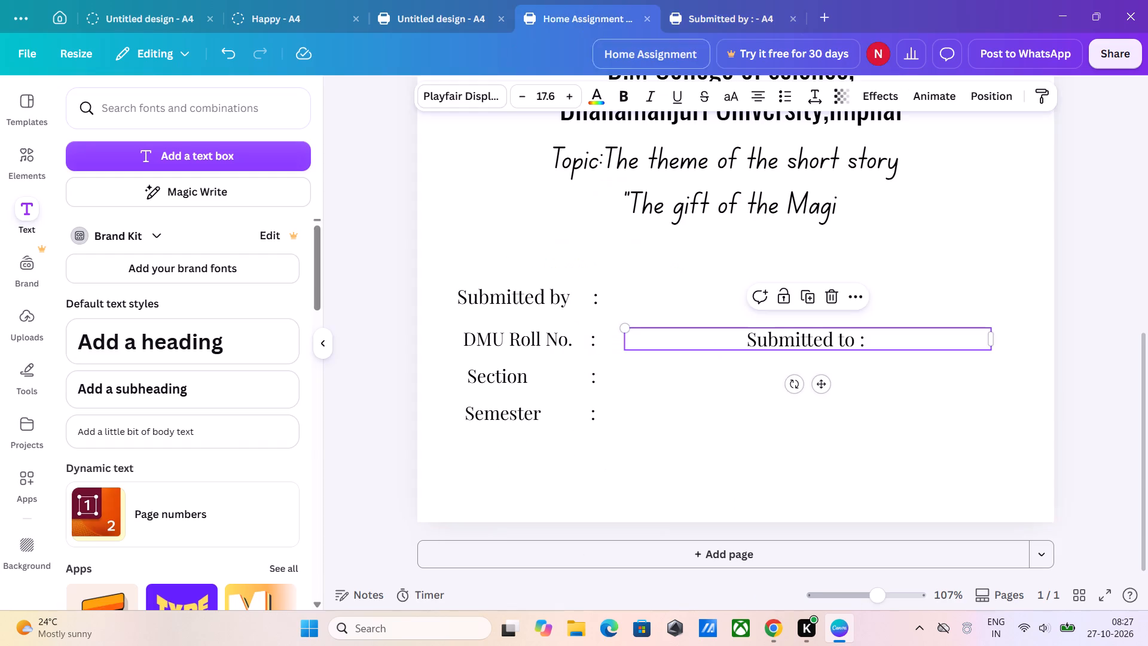
key(ctrl+d)
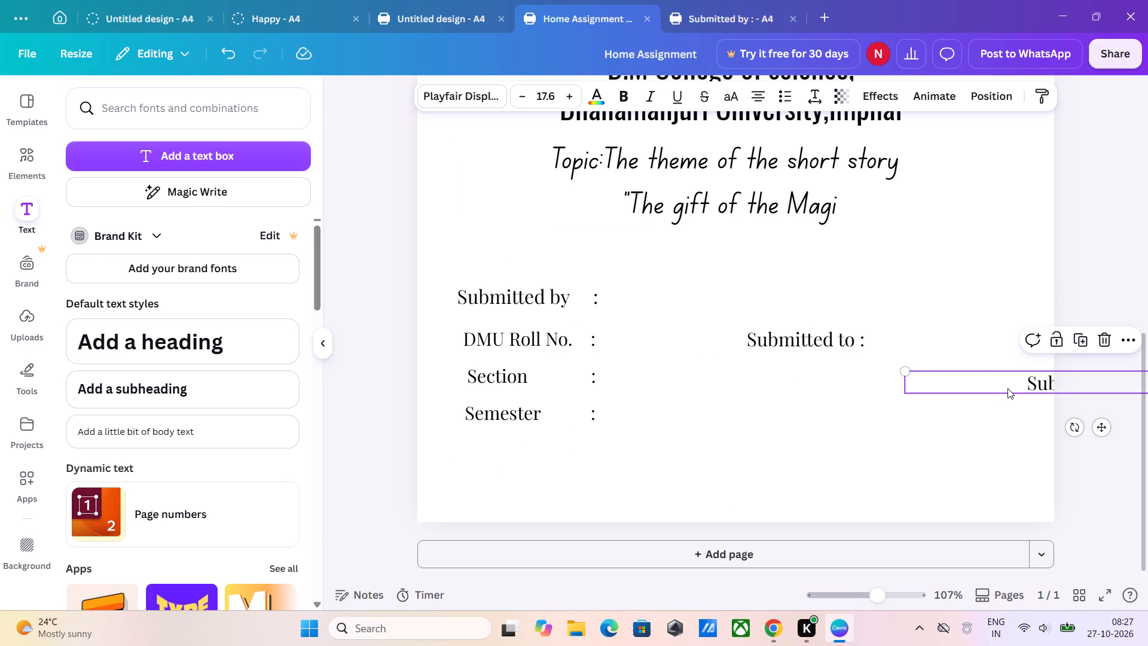
key(Delete)
key(ctrl+v)
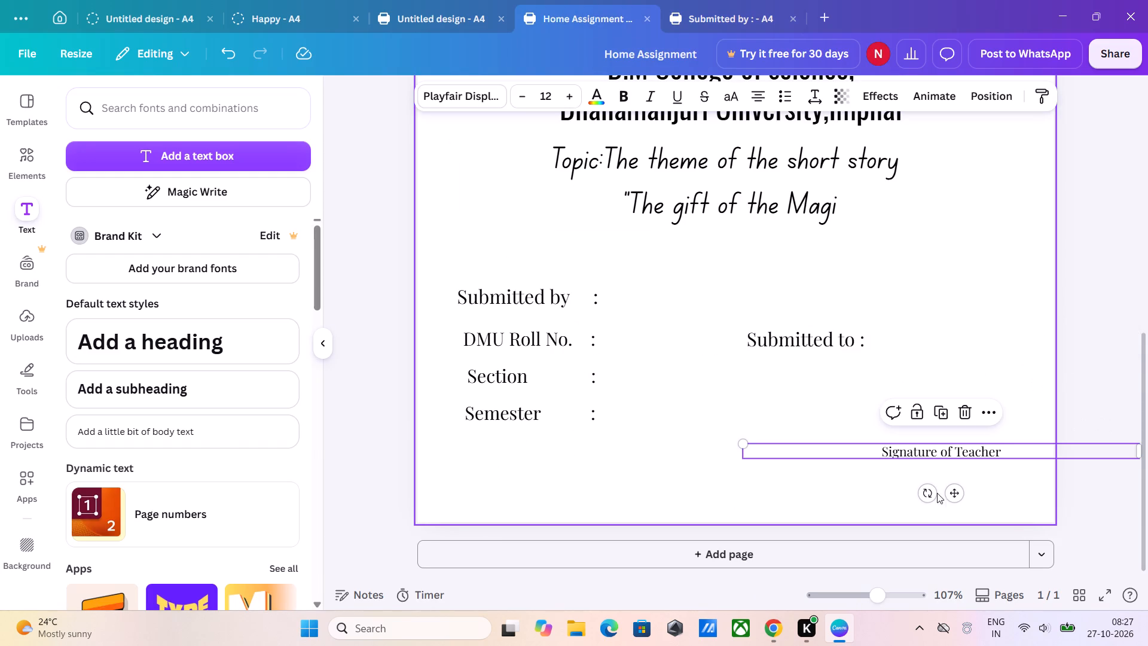
drag(956, 452, 820, 418)
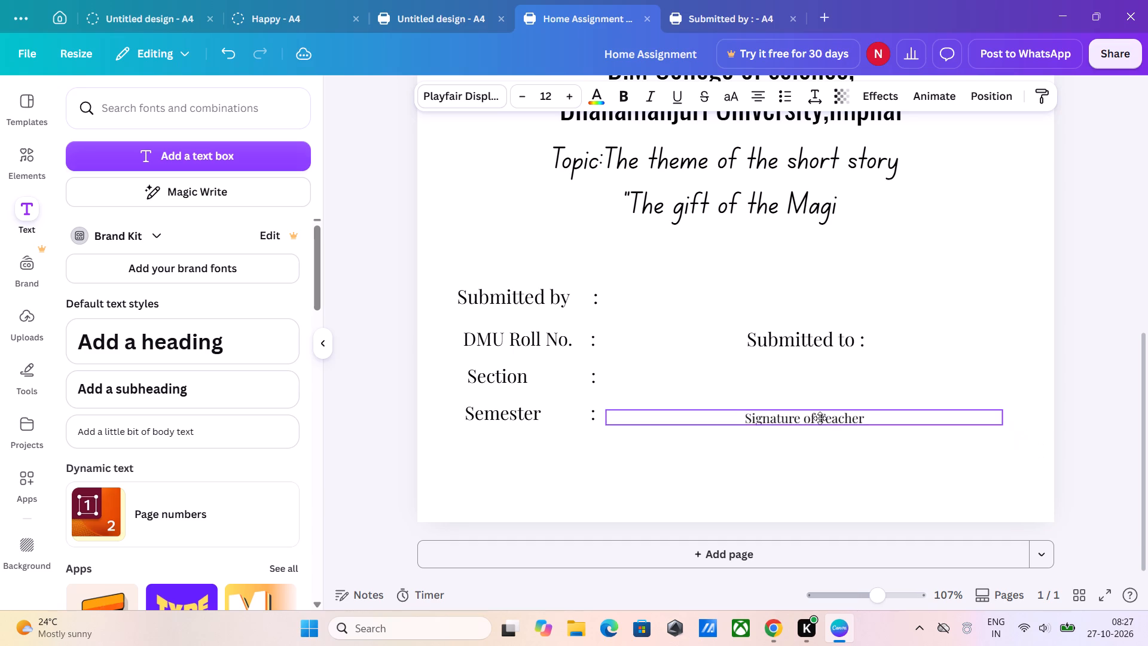
drag(820, 418, 928, 476)
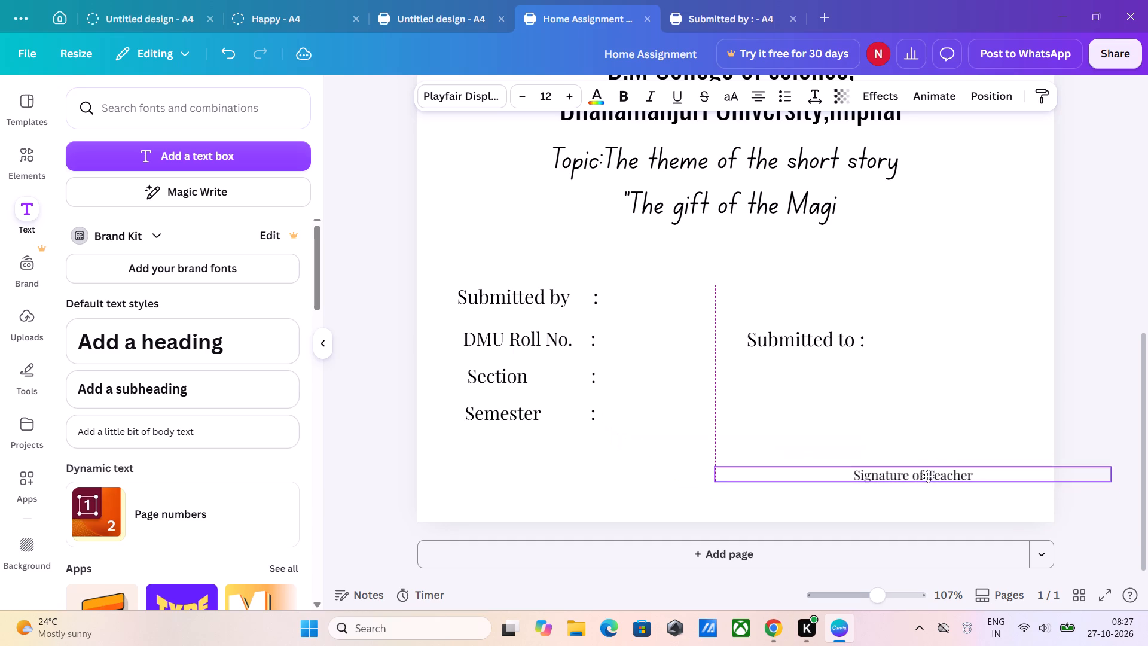
drag(928, 476, 928, 479)
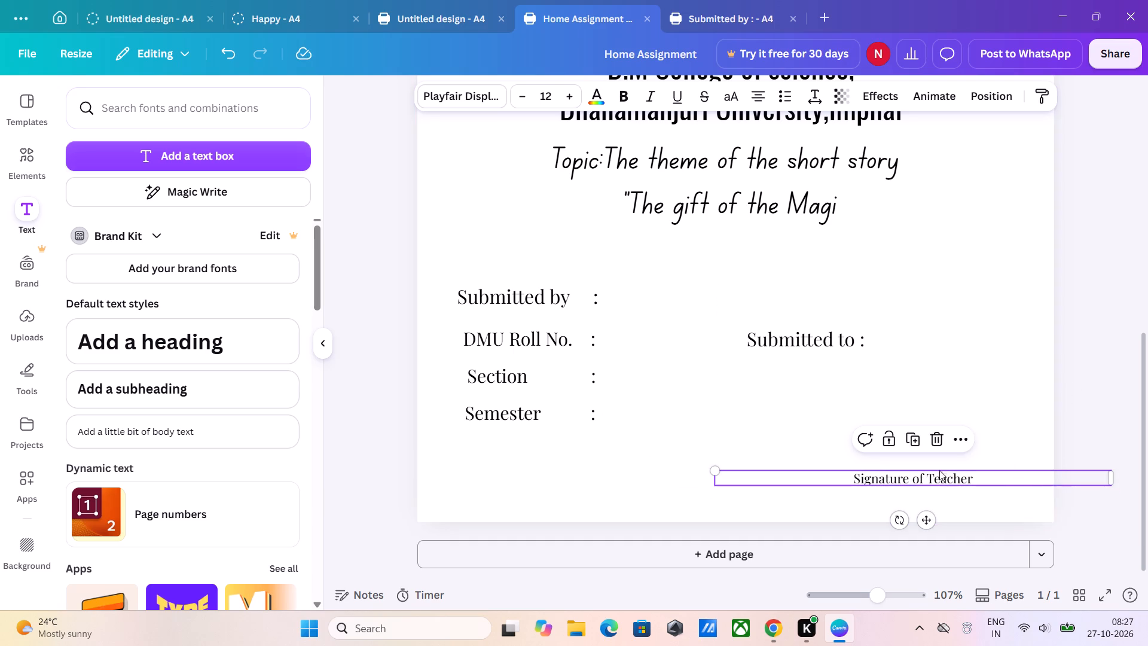
Set the "Signature of Teacher" text to font size 14 and deselect it.
double_click(570, 94)
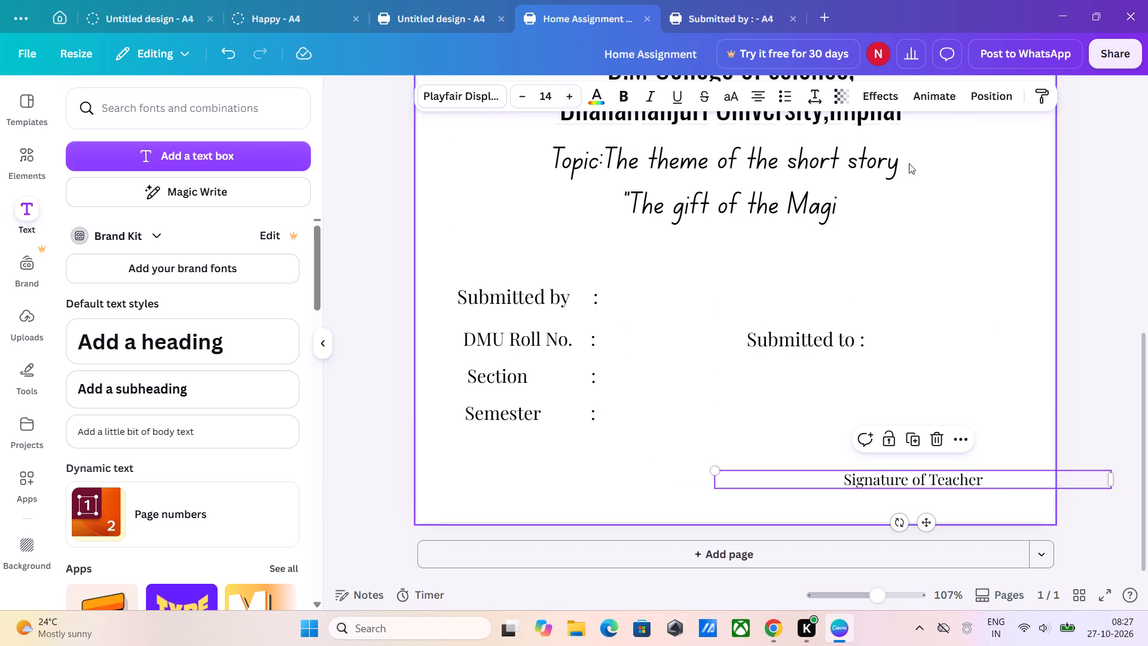
click(1086, 254)
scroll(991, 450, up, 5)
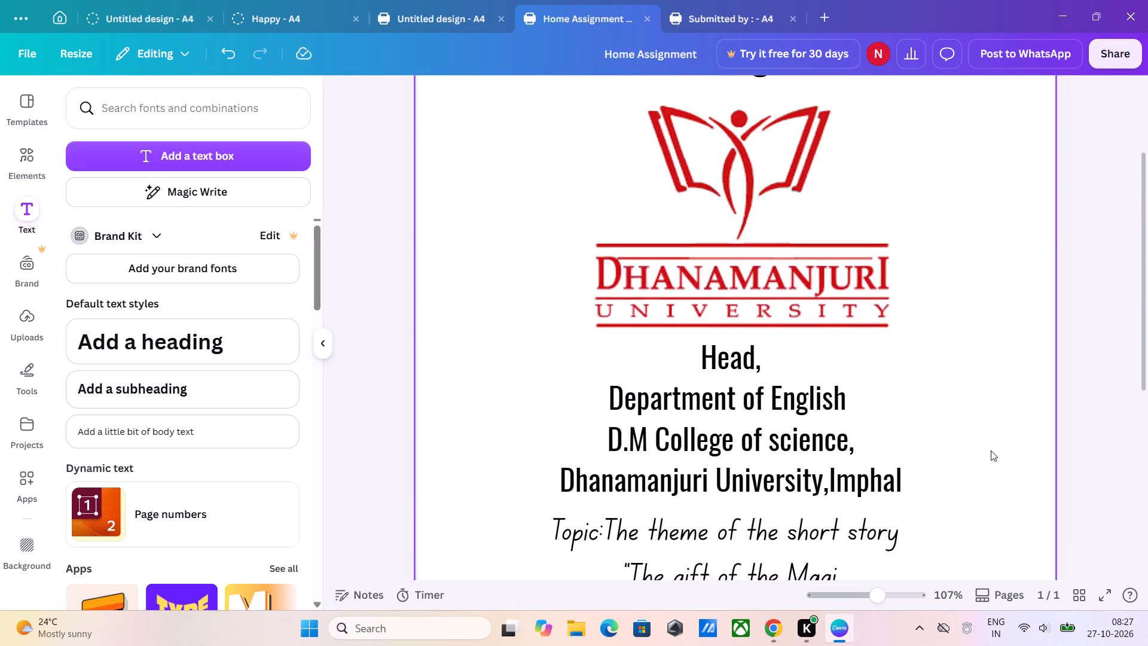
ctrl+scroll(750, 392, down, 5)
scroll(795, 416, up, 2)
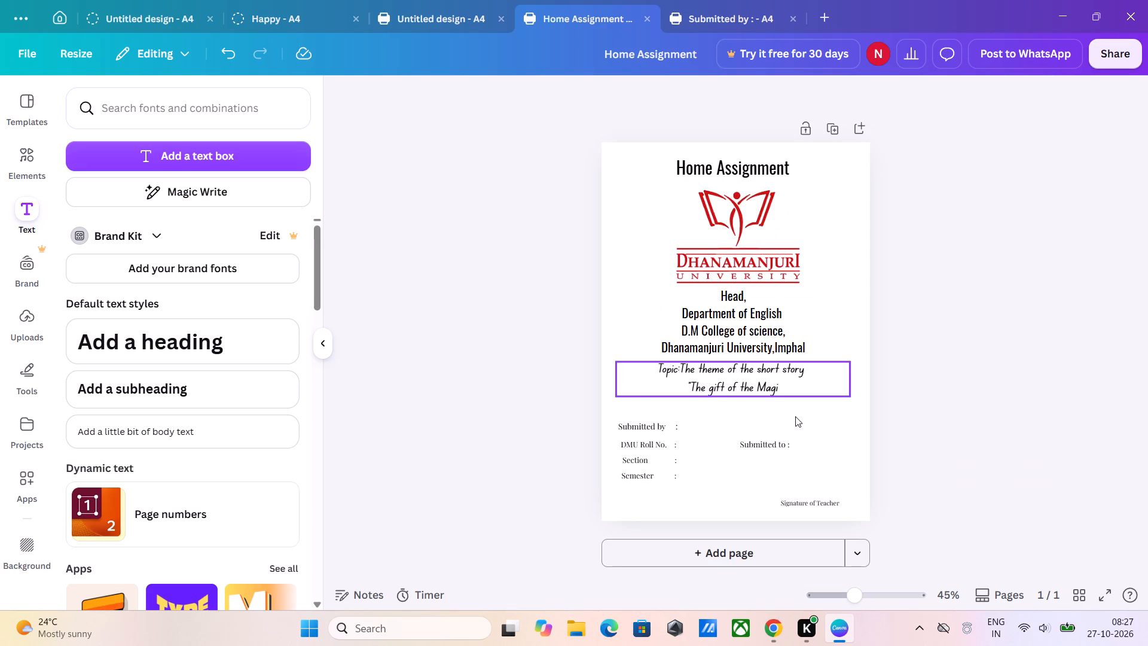
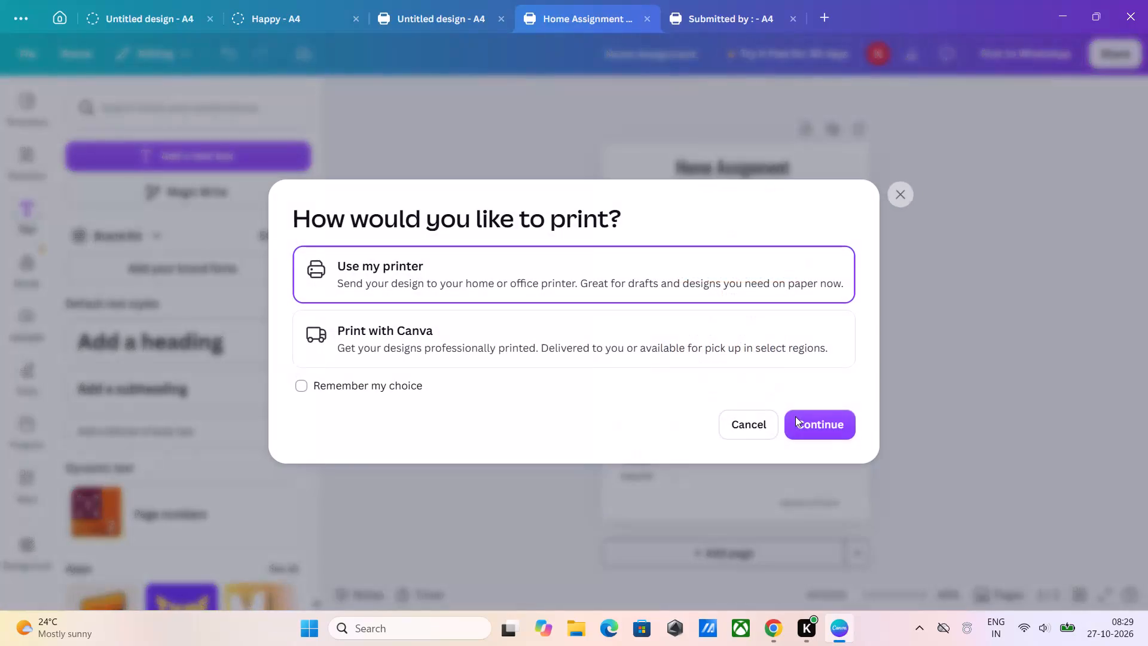
Start printing the Home Assignment design using your own printer.
double_click(811, 417)
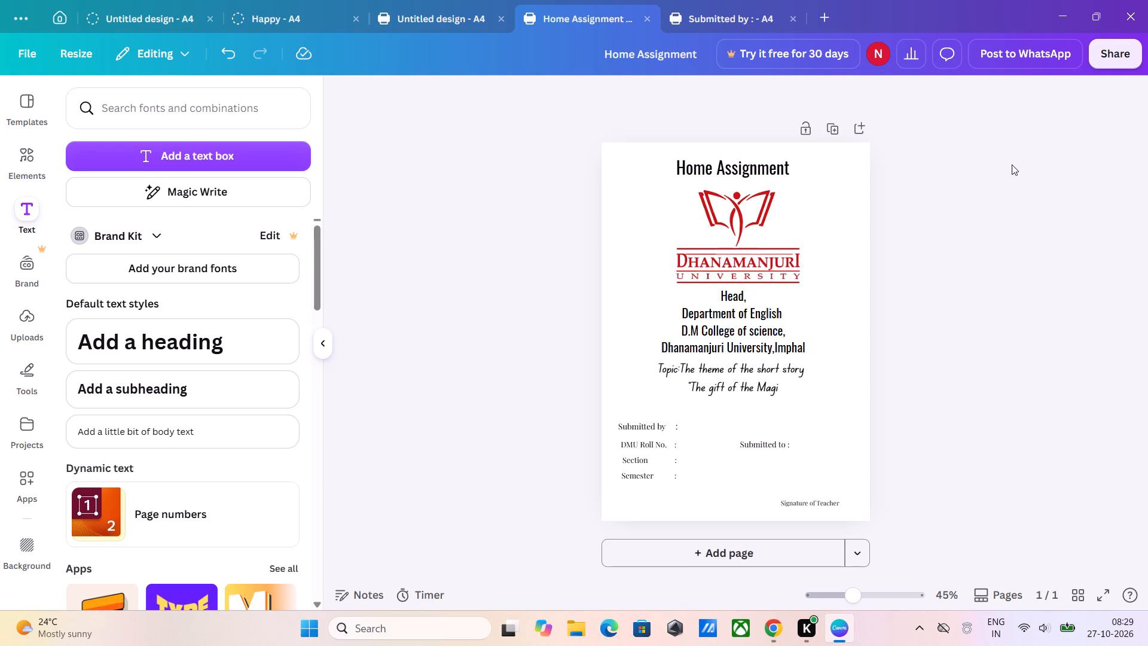
key(ctrl+p)
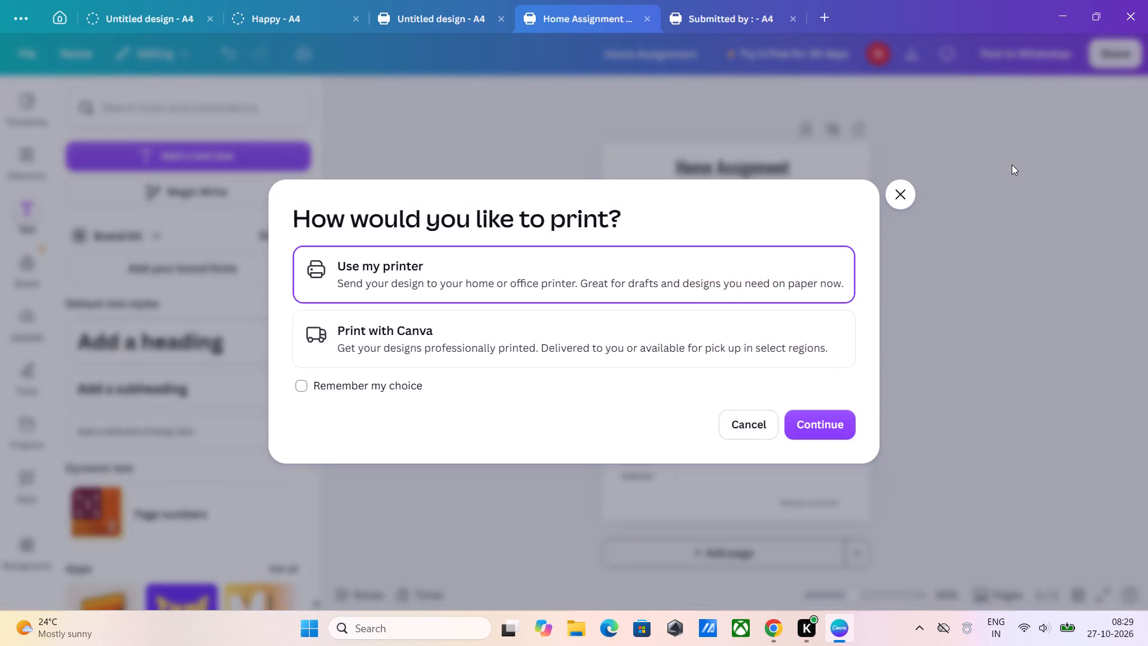
click(803, 420)
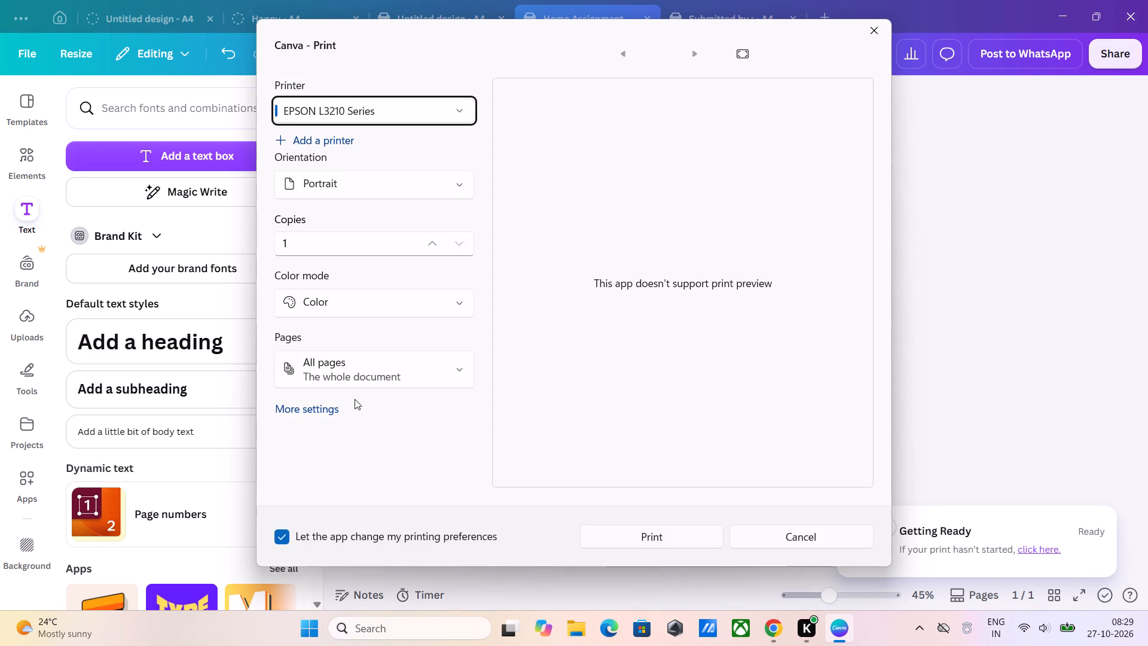
Set the EPSON L3210 Series printing preferences to plain paper and High quality, and print the design.
click(308, 409)
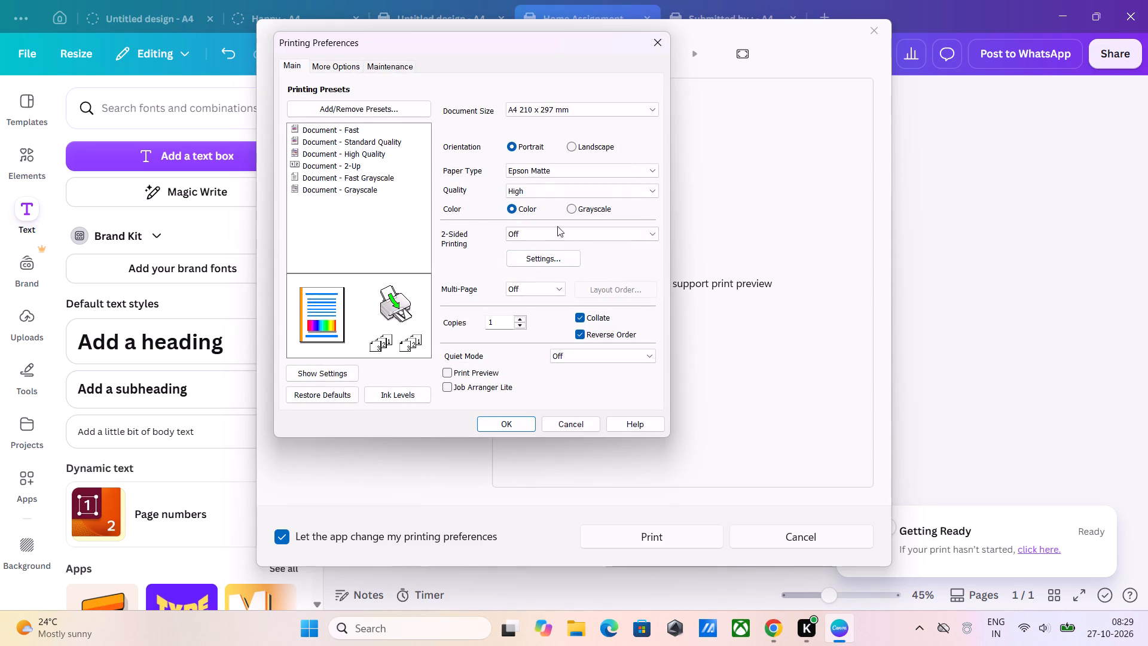
click(546, 170)
click(540, 184)
click(552, 191)
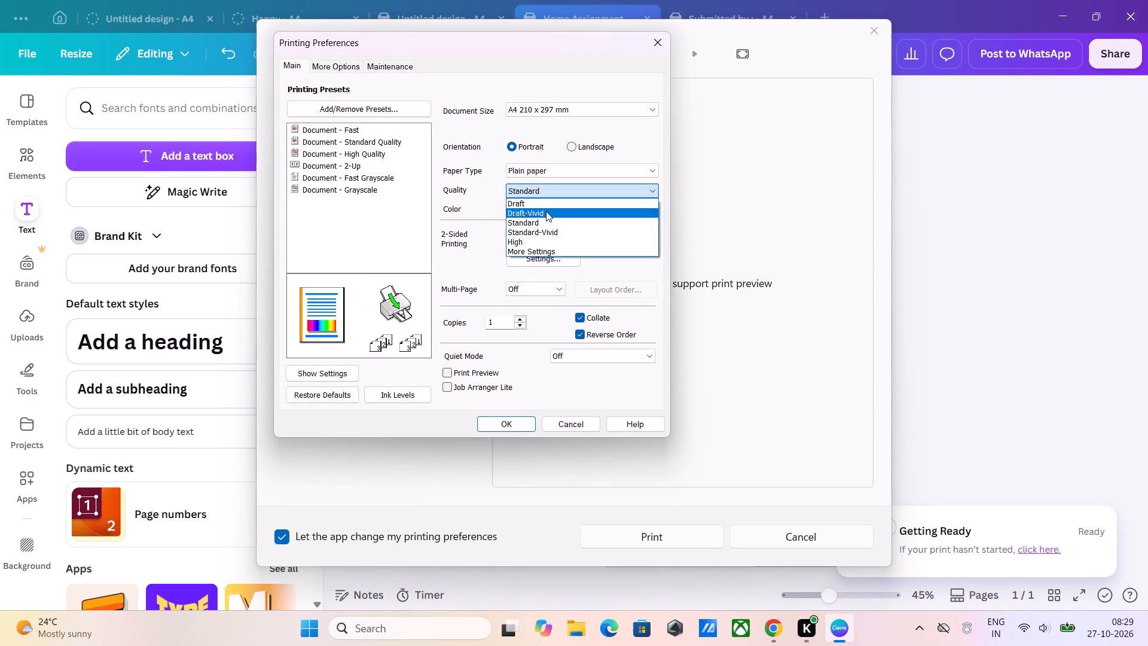
click(538, 240)
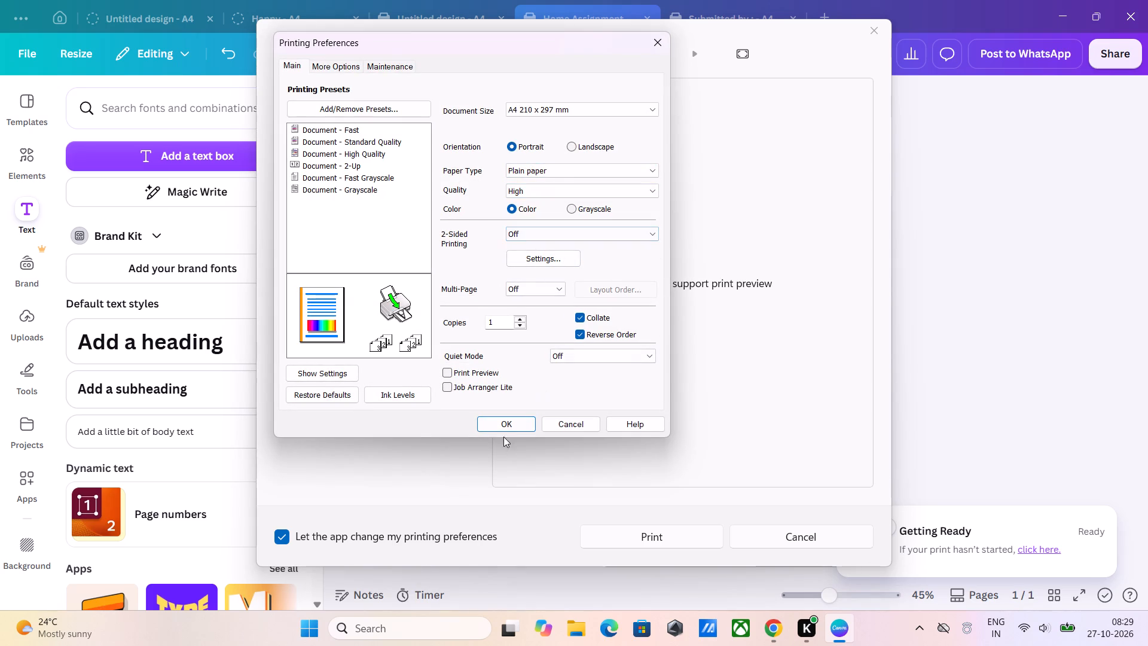
click(500, 426)
click(655, 531)
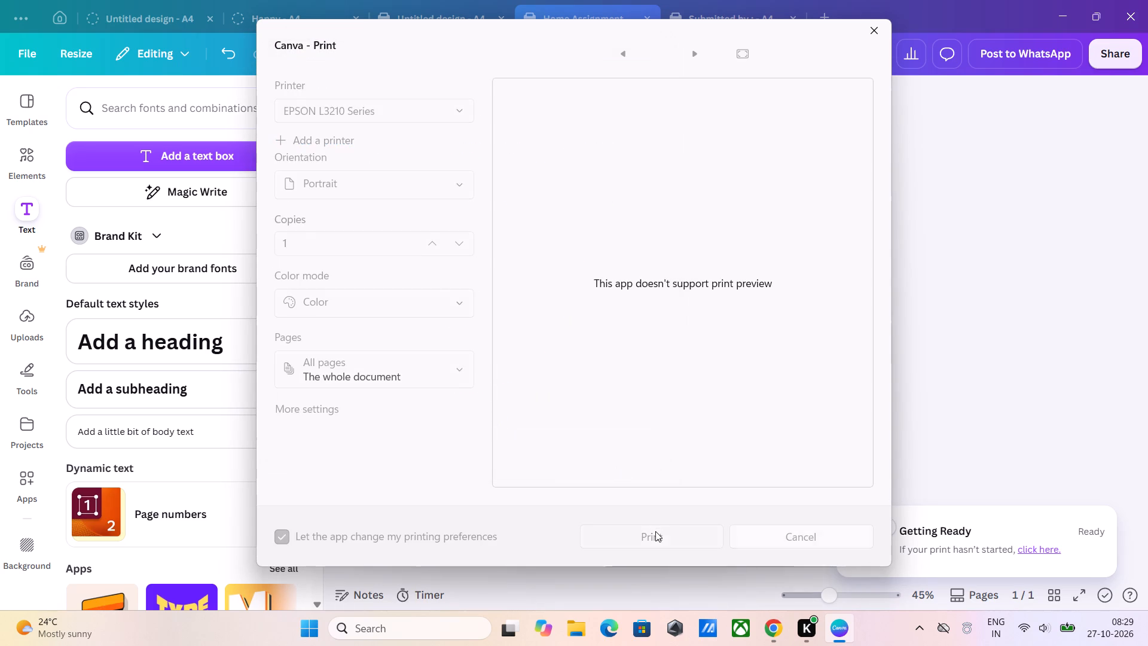